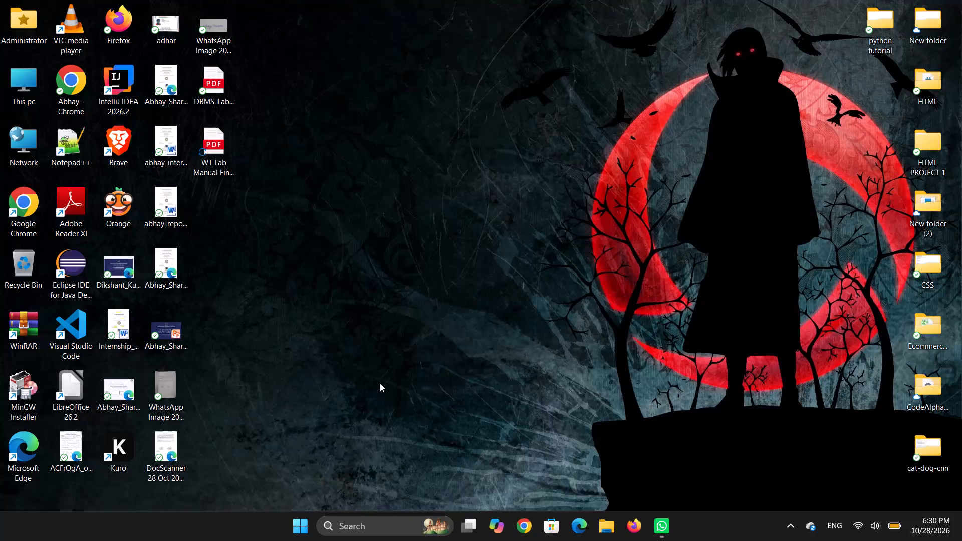
left_click(530, 530)
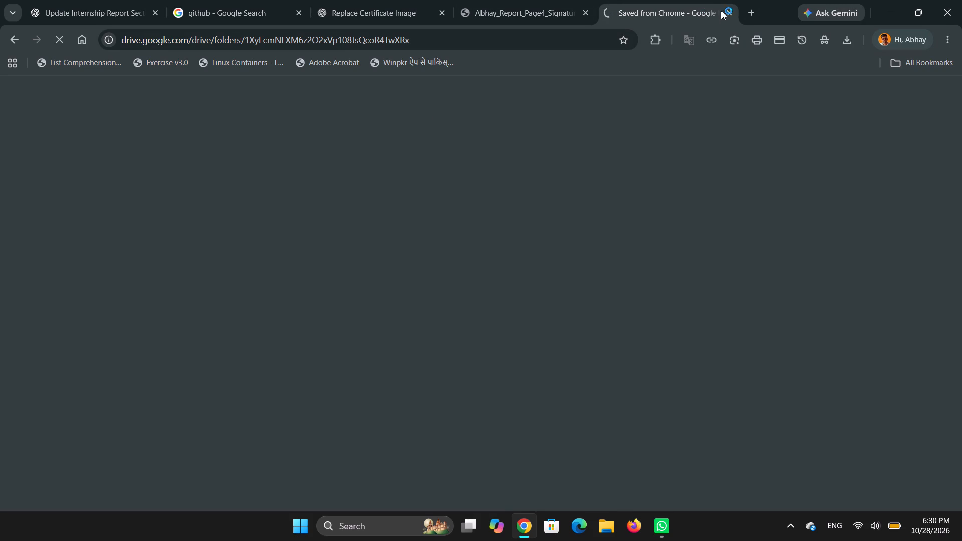
left_click(725, 11)
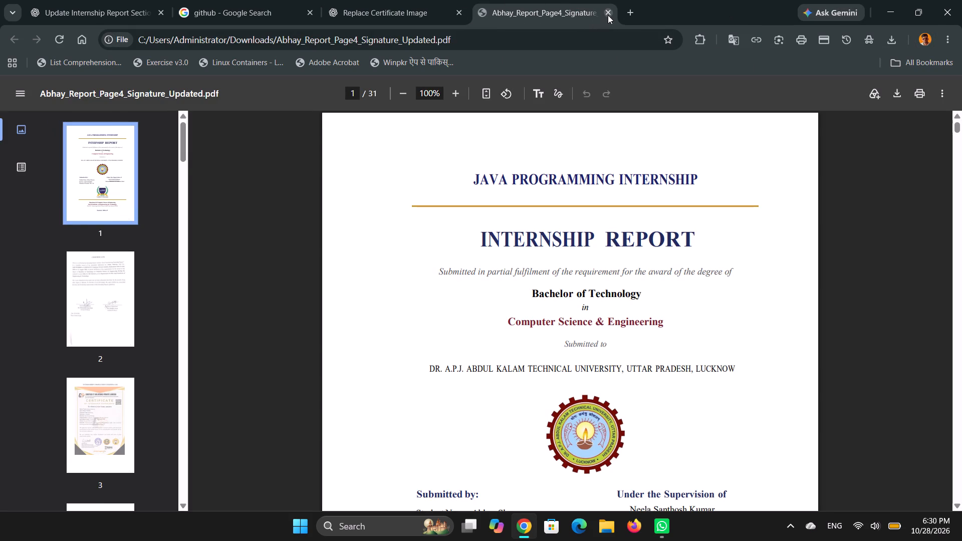
left_click(608, 15)
left_click(464, 10)
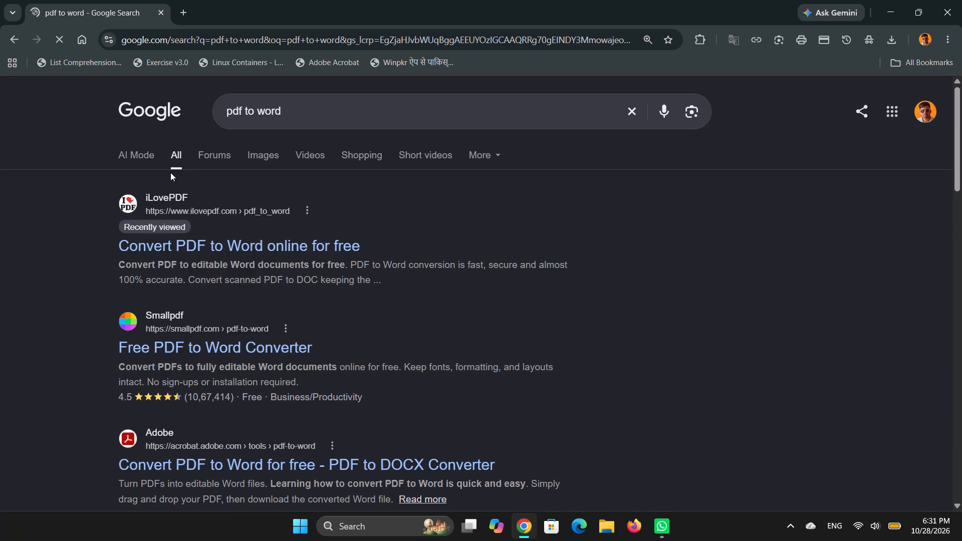
left_click(201, 240)
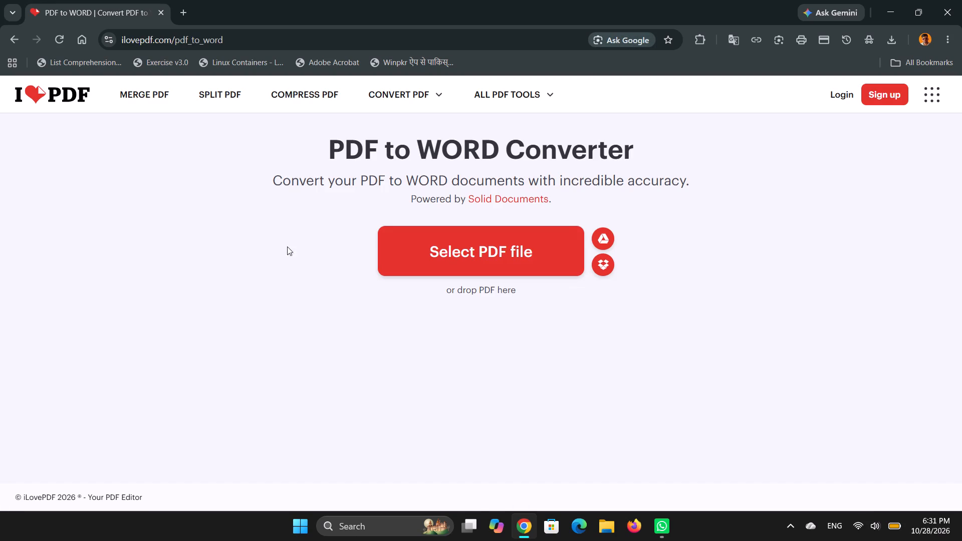
Load DBMS_LabManual.pdf from the Desktop into the converter, keeping only one copy of it.
left_click(512, 246)
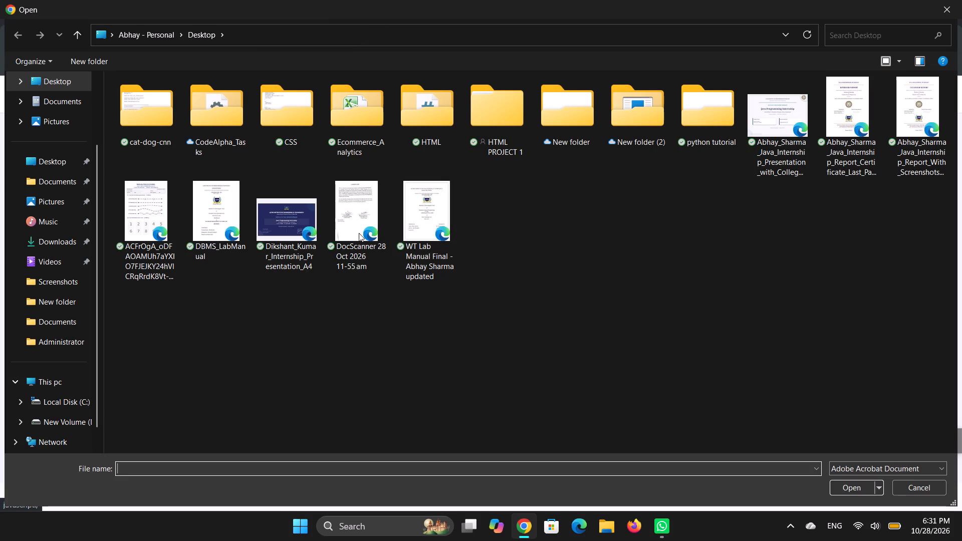
left_click(222, 250)
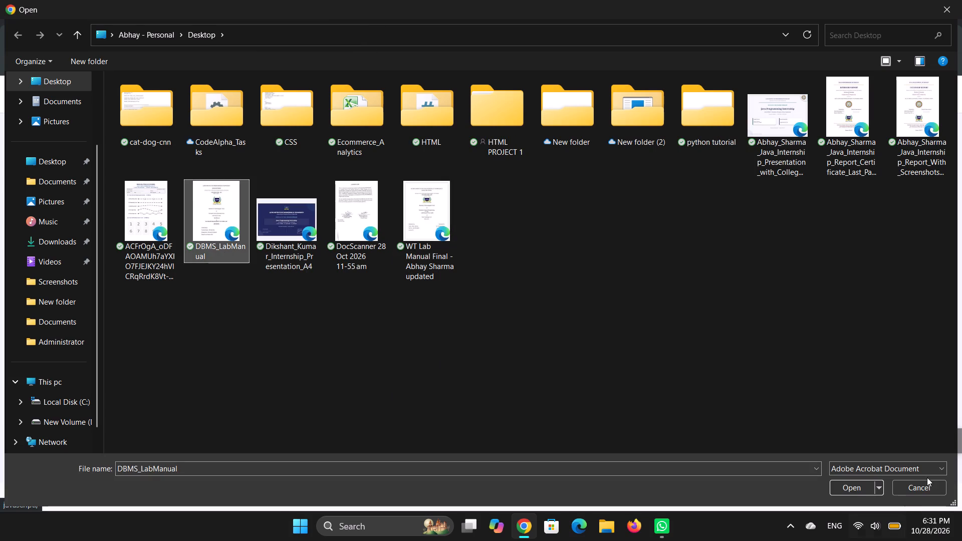
left_click(851, 490)
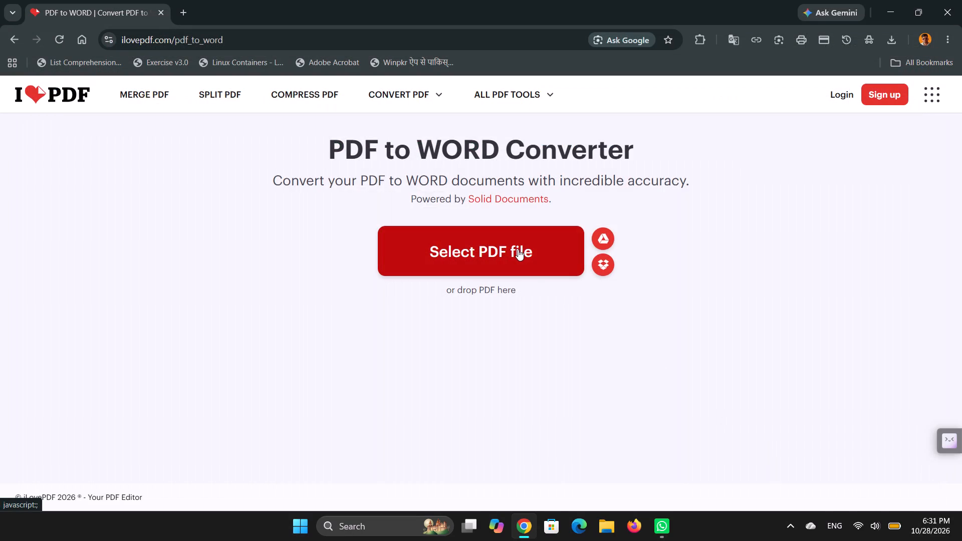
left_click(518, 249)
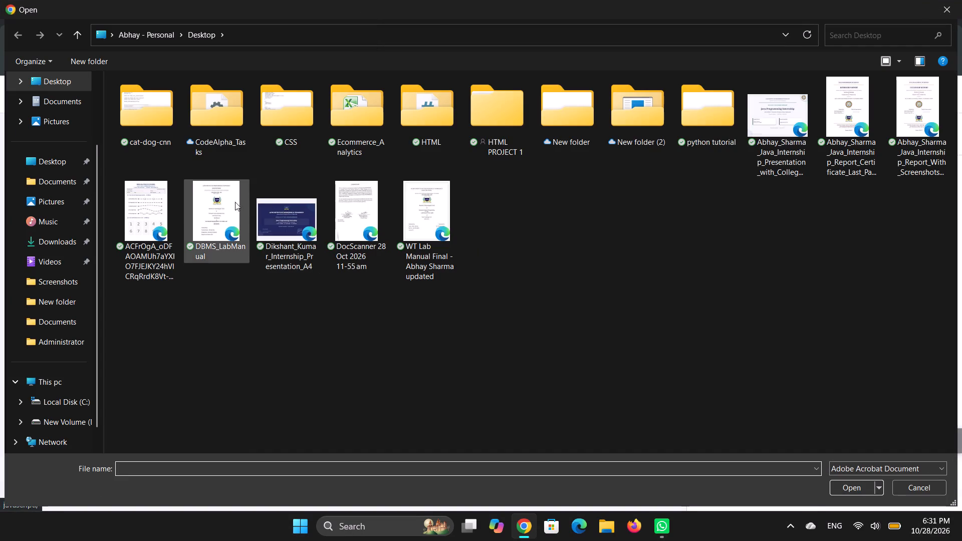
left_click(217, 211)
left_click(850, 491)
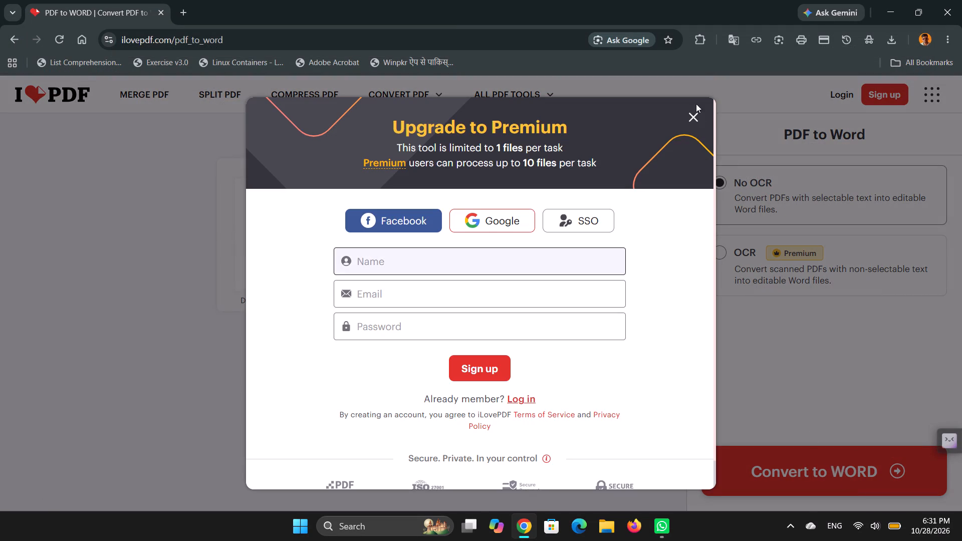
left_click(692, 113)
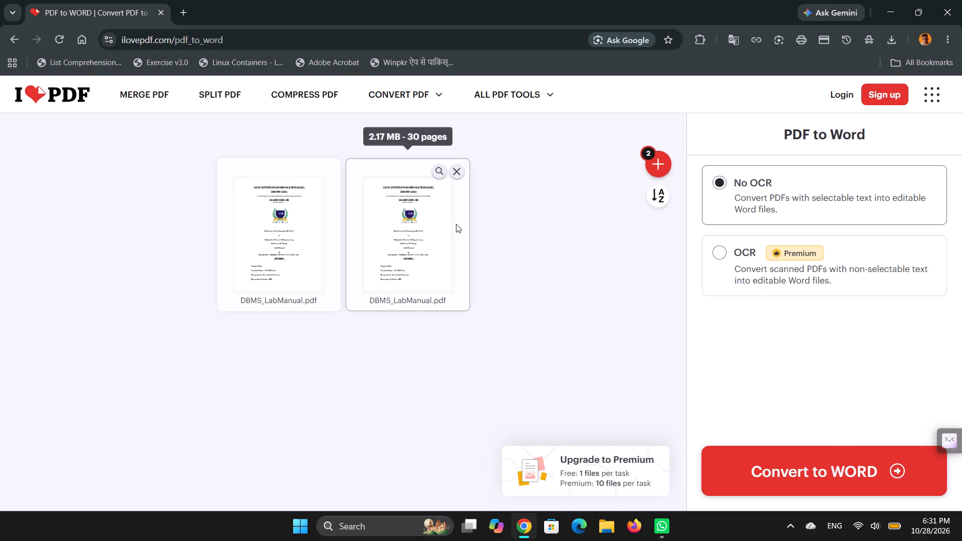
left_click(457, 172)
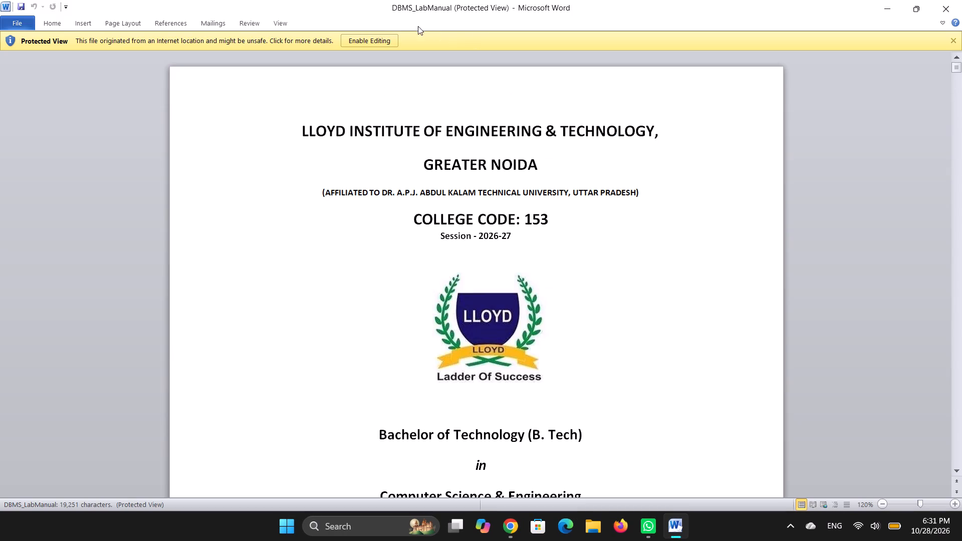
left_click(366, 37)
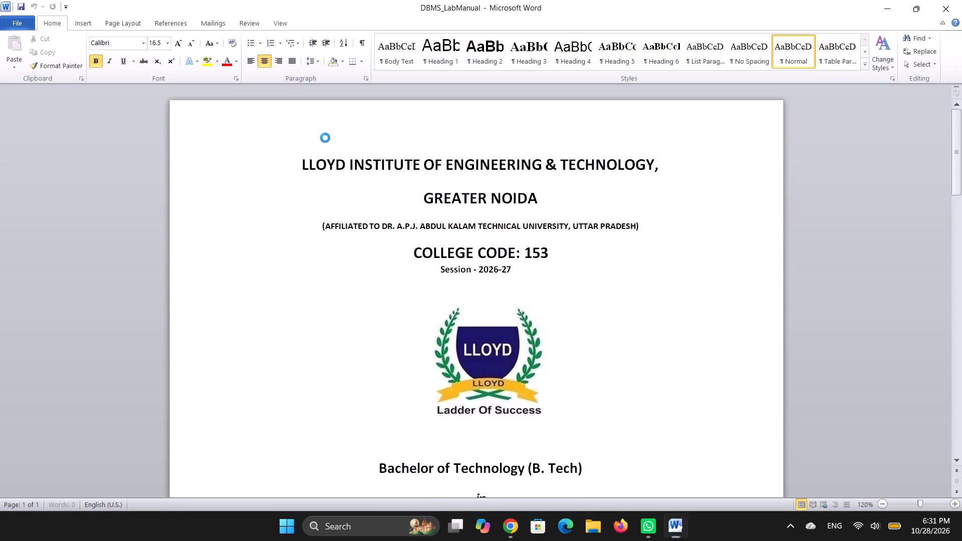
Replace the italic "Prepared by" line on the cover page with a non-italic "Submitted to:".
scroll(387, 229, "down", 6)
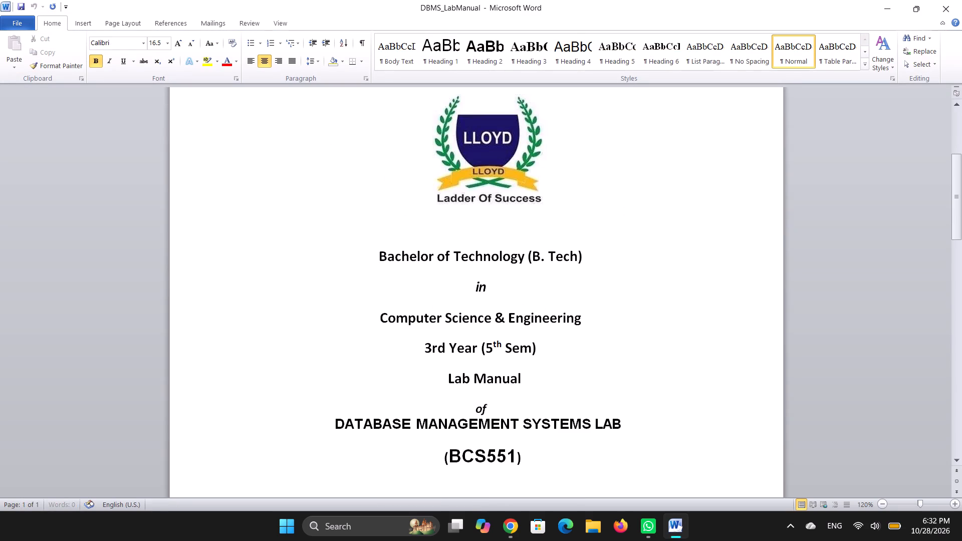
scroll(387, 229, "down", 2)
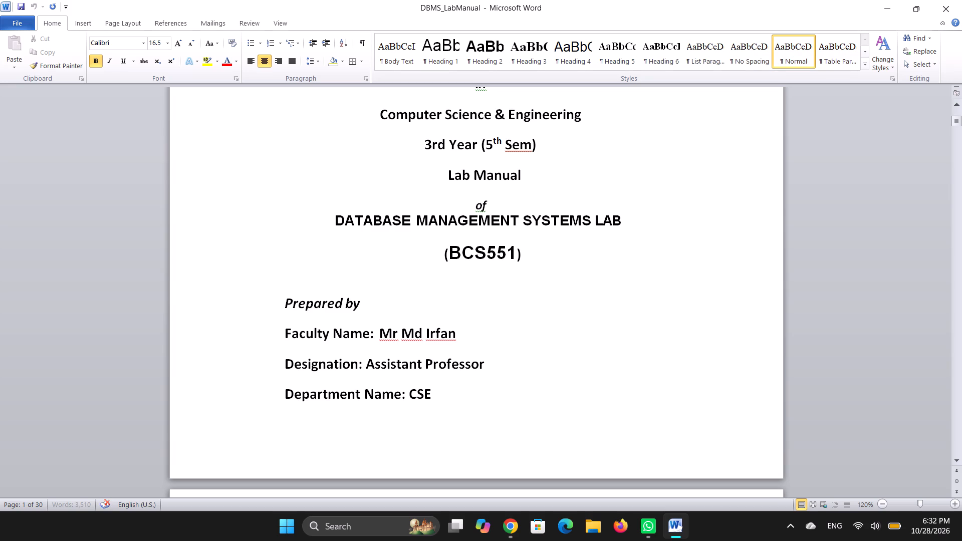
left_click(360, 303)
key("BackSpace")
key("BackSpace")
key("BackSpace")
key("BackSpace")
key("BackSpace")
key("BackSpace")
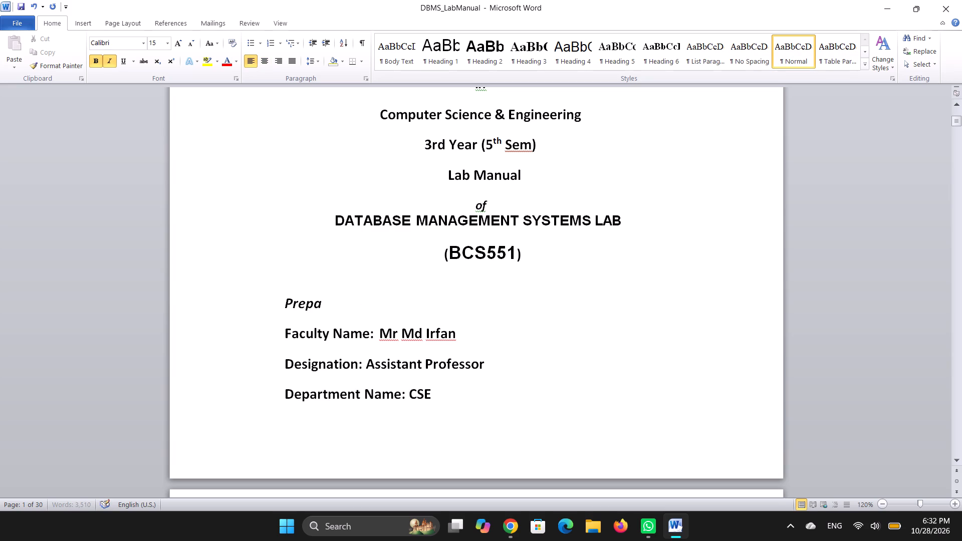
key("BackSpace")
key("BackSpace")
key("BackSpace")
key("BackSpace")
key("BackSpace")
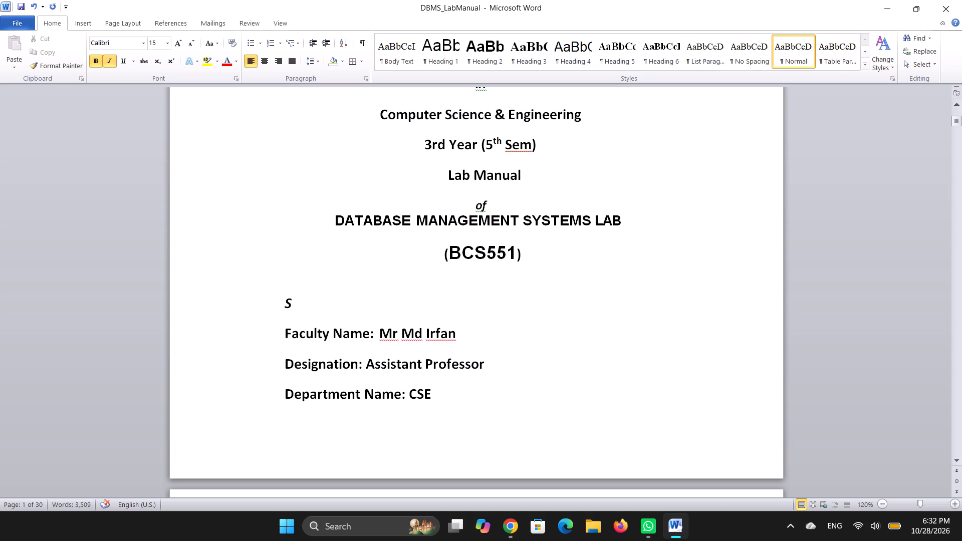
key("BackSpace")
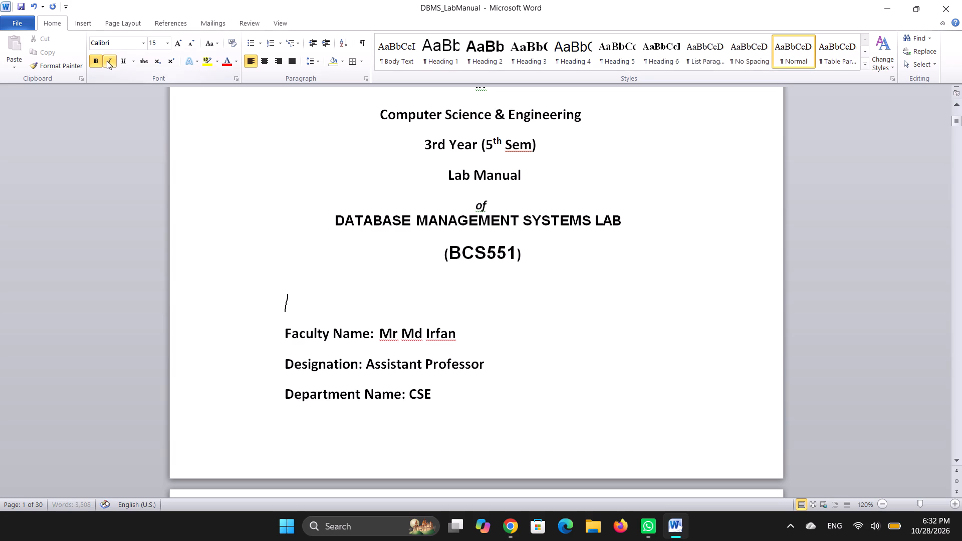
left_click(107, 61)
scroll(107, 61, "up", 3)
type("ub")
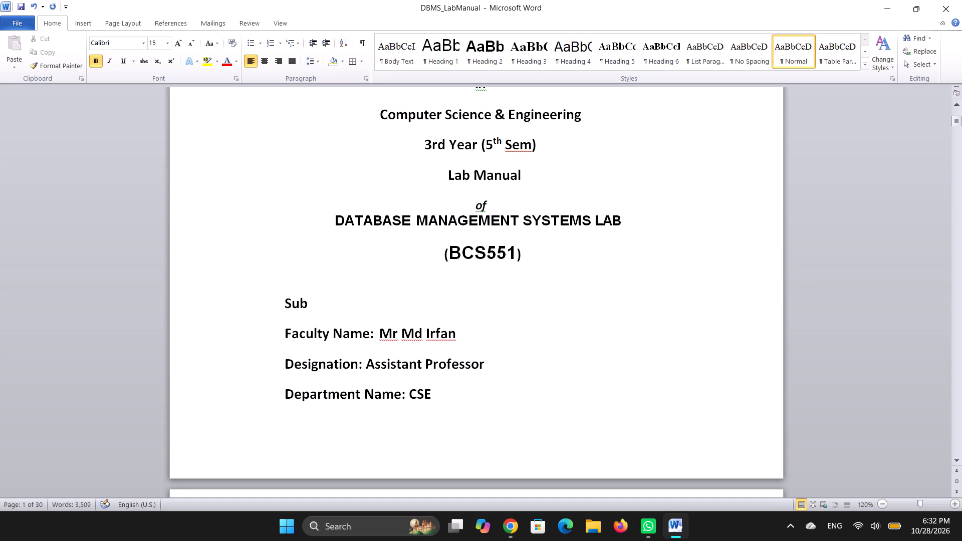
type("mi")
type("tted to")
key("shift+colon")
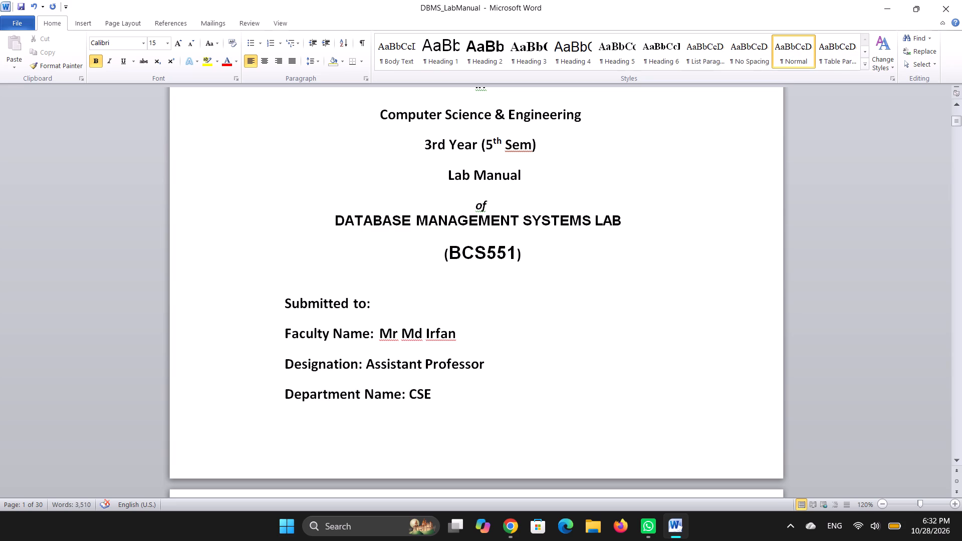
Delete the "Faculty Name:" label so that the line under "Submitted to:" begins with the faculty member's title.
left_click(373, 334)
key("BackSpace")
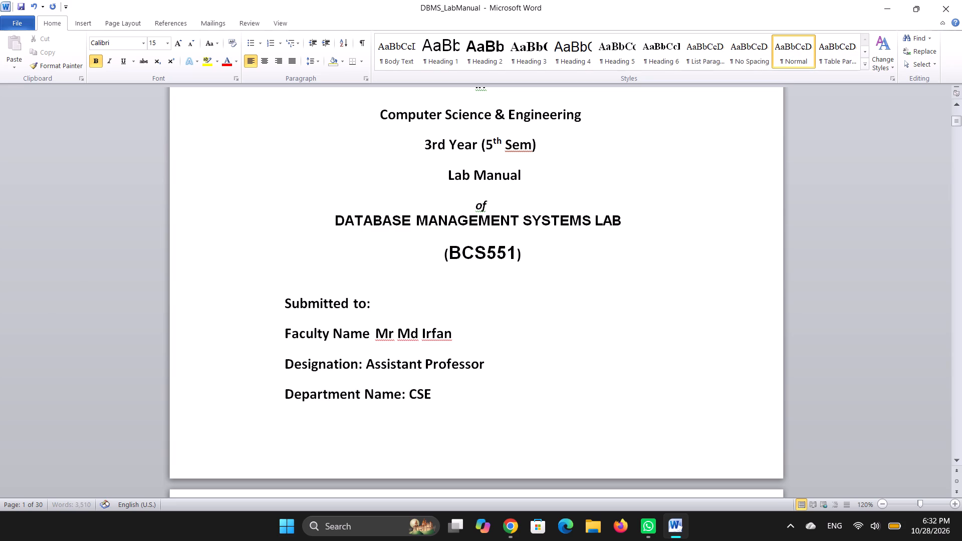
key("BackSpace")
key("BackSpace")
key("BackSpace")
key("BackSpace")
key("BackSpace")
key("BackSpace")
key("BackSpace")
key("BackSpace")
key("BackSpace")
key("BackSpace")
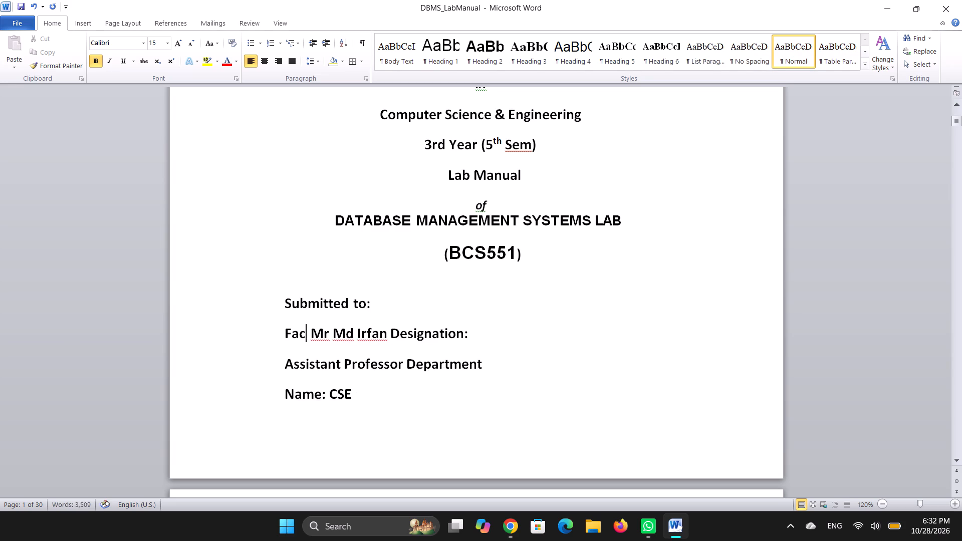
key("BackSpace")
key("BackSpace")
key("Right")
key("BackSpace")
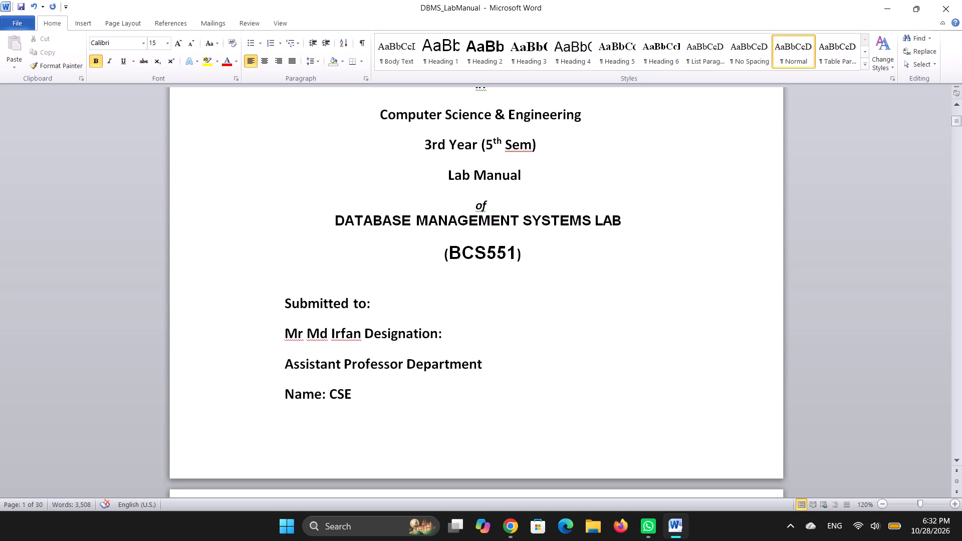
On the faculty name line, add a period after "Mr" and replace the "Designation:" label with the faculty member's surname.
left_click_drag(327, 333, 297, 330)
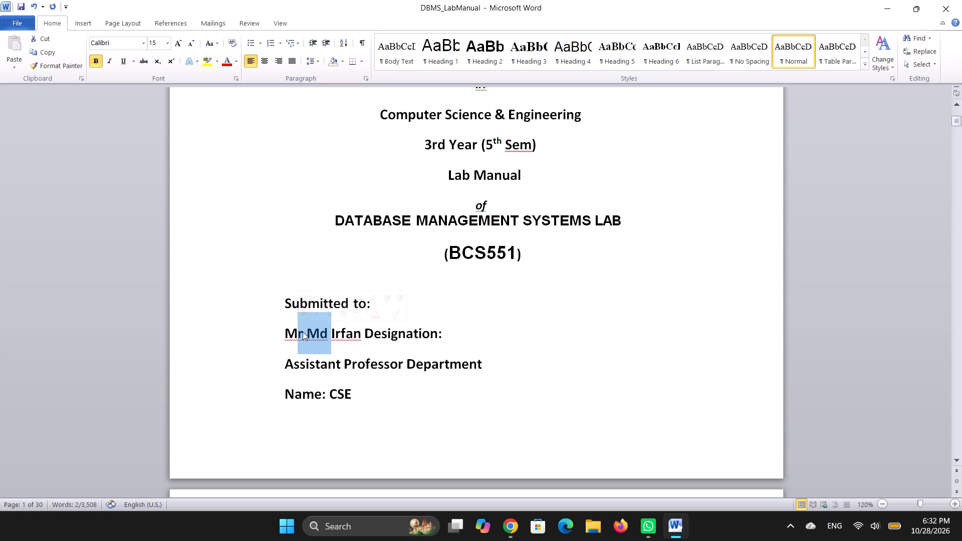
left_click(302, 331)
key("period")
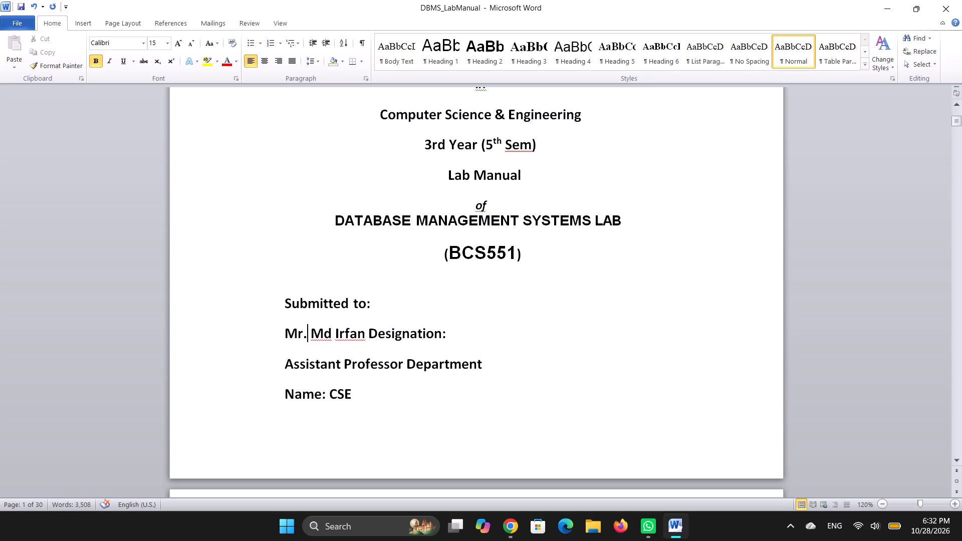
left_click(325, 334)
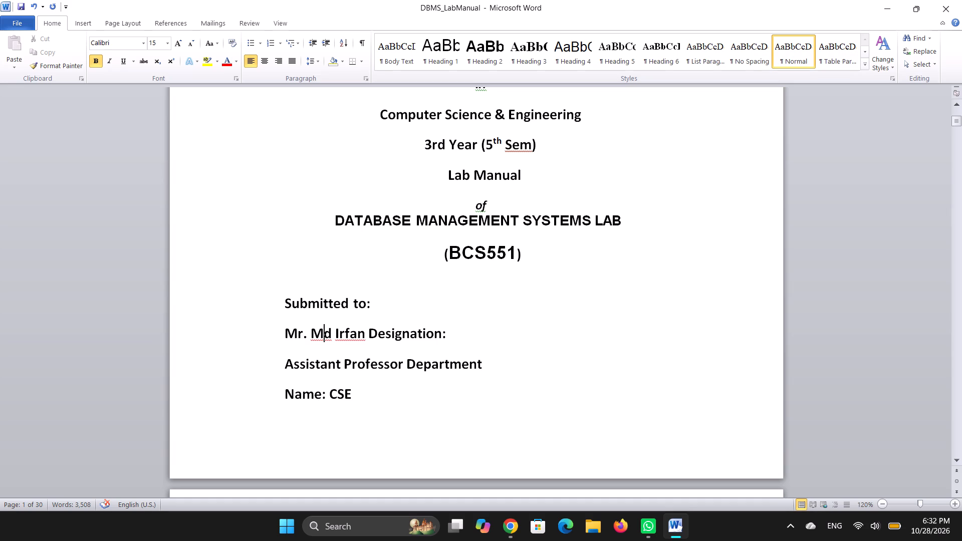
left_click(368, 334)
left_click_drag(368, 334, 398, 333)
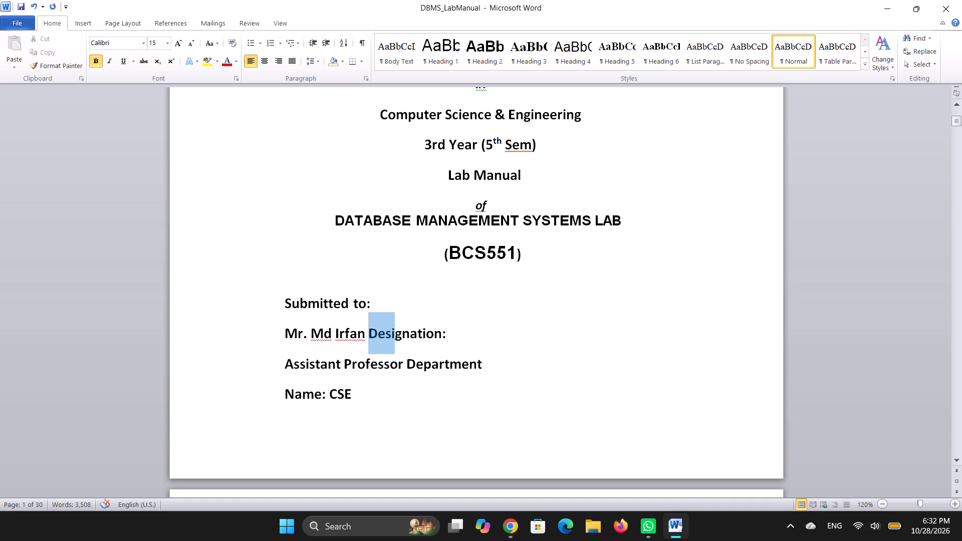
left_click_drag(398, 333, 444, 332)
key("BackSpace")
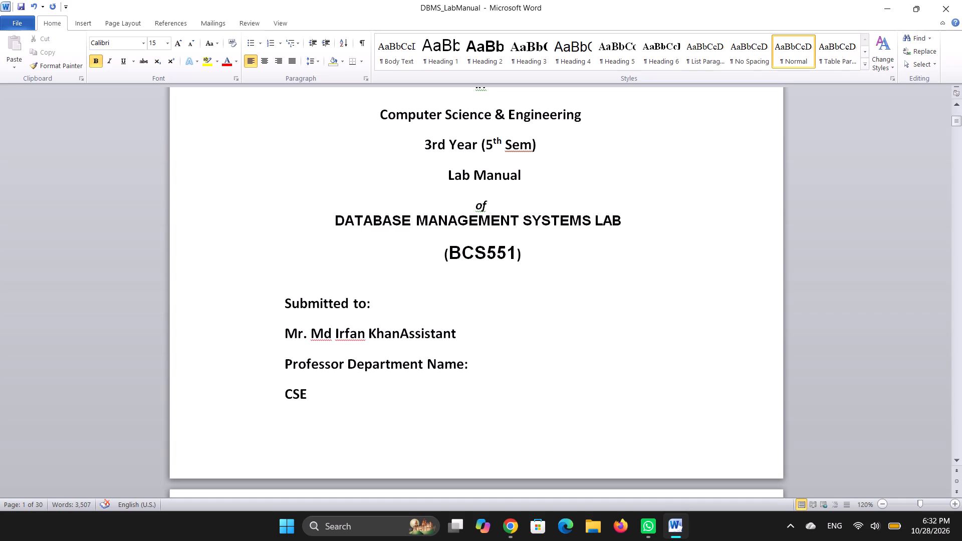
Break the line after the faculty member's surname so that "Assistant Professor" starts its own paragraph.
left_click(460, 334)
left_click(401, 330)
key("Return")
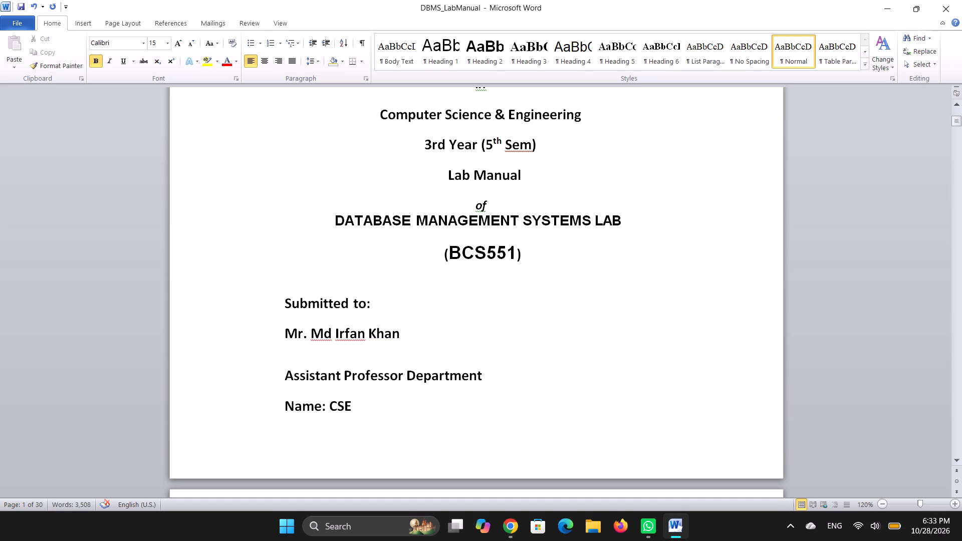
Remove the text "Department Name: CSE" that follows "Assistant Professor" on the cover page.
left_click(409, 376)
left_click_drag(404, 378, 418, 375)
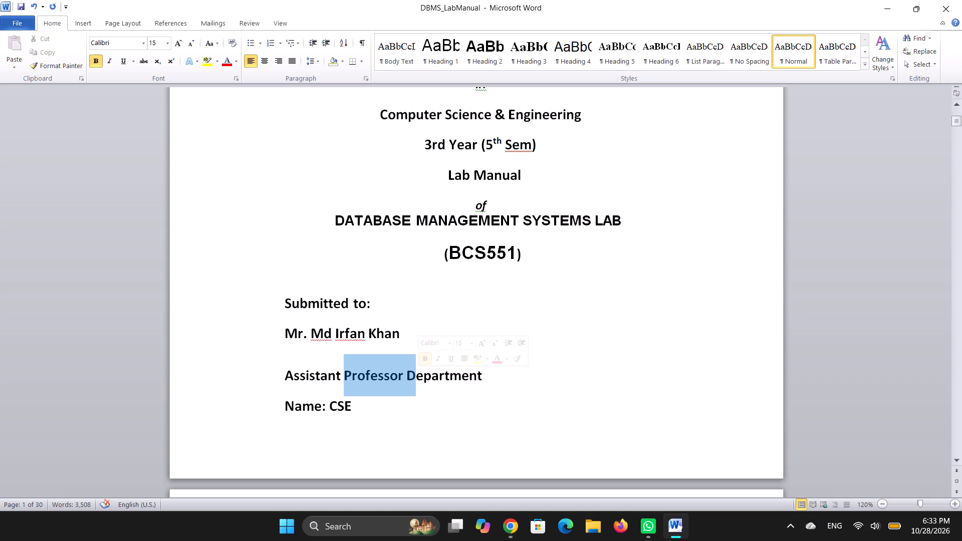
left_click(406, 374)
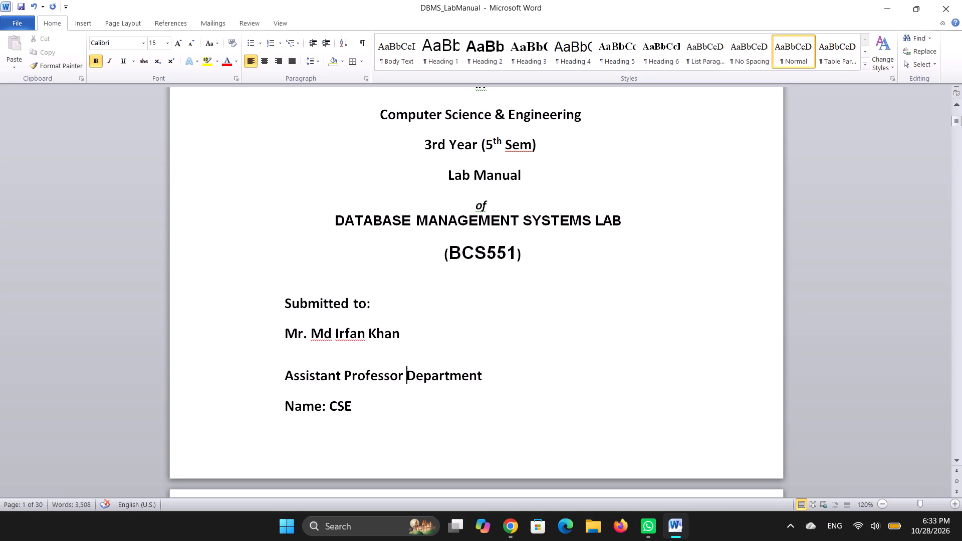
left_click_drag(406, 374, 442, 378)
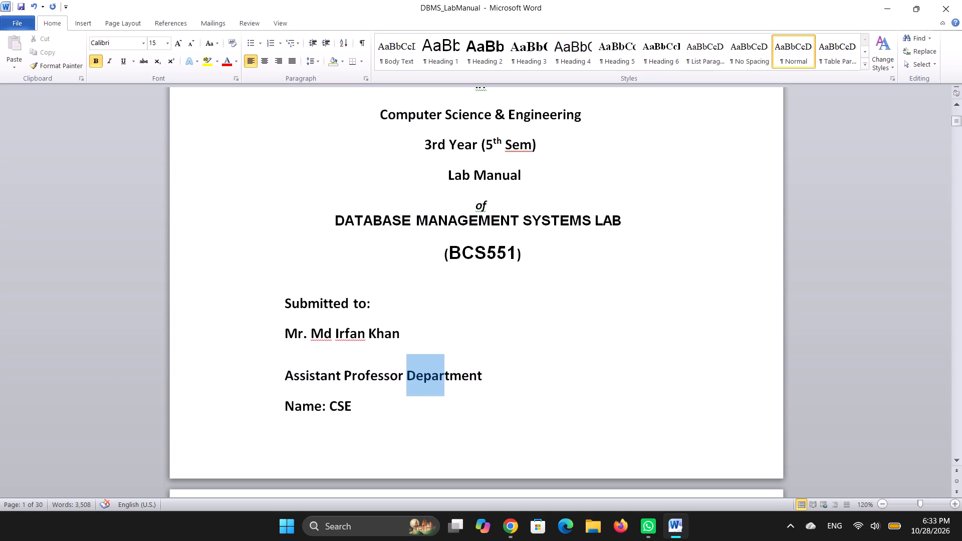
left_click_drag(442, 378, 484, 377)
key("ctrl+x")
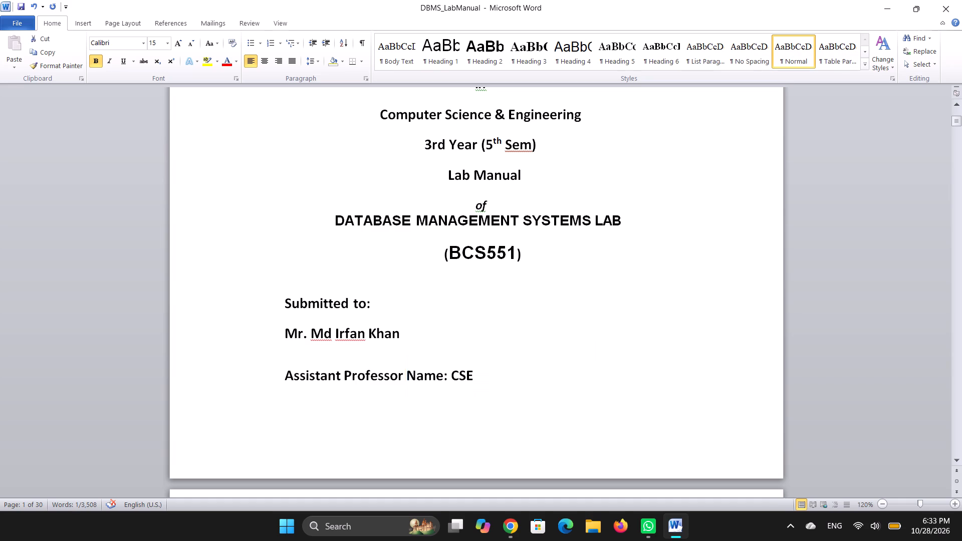
left_click_drag(475, 376, 427, 375)
key("BackSpace")
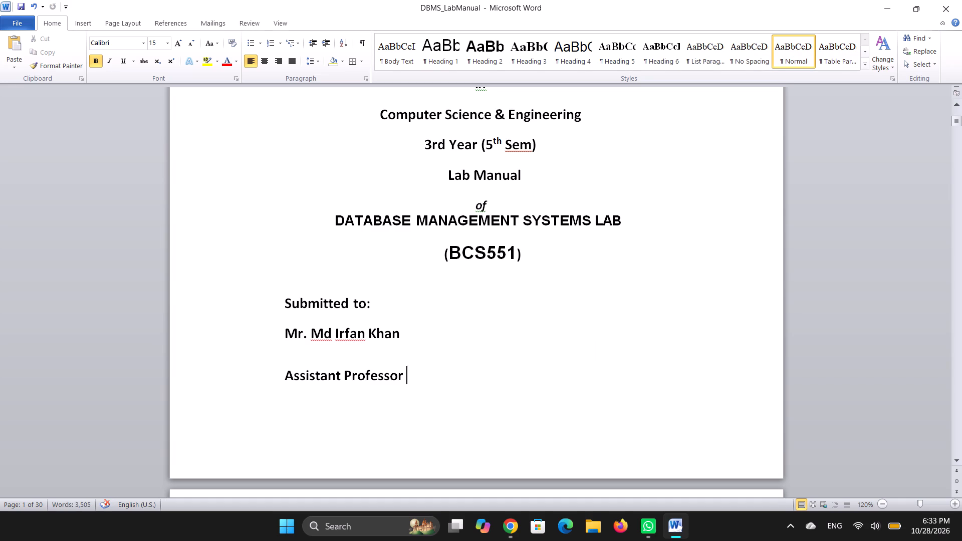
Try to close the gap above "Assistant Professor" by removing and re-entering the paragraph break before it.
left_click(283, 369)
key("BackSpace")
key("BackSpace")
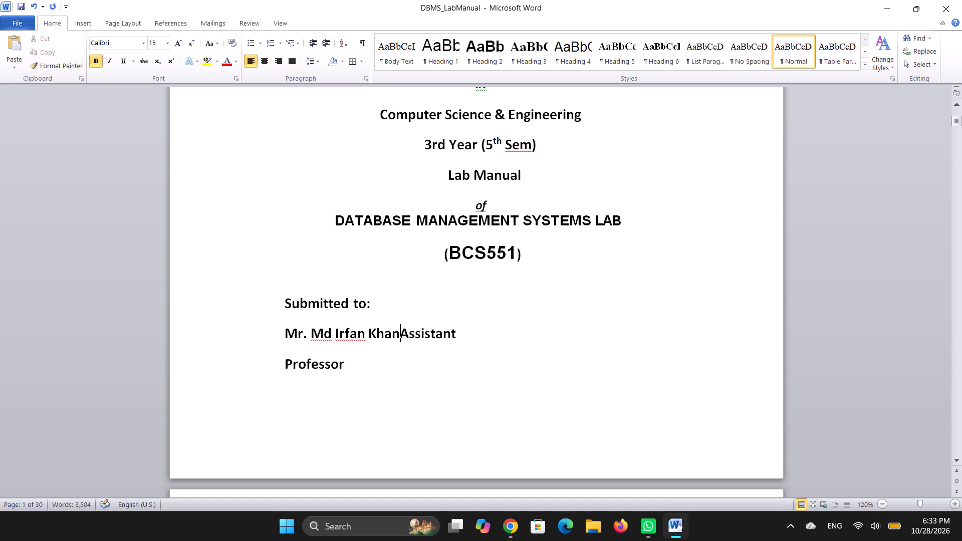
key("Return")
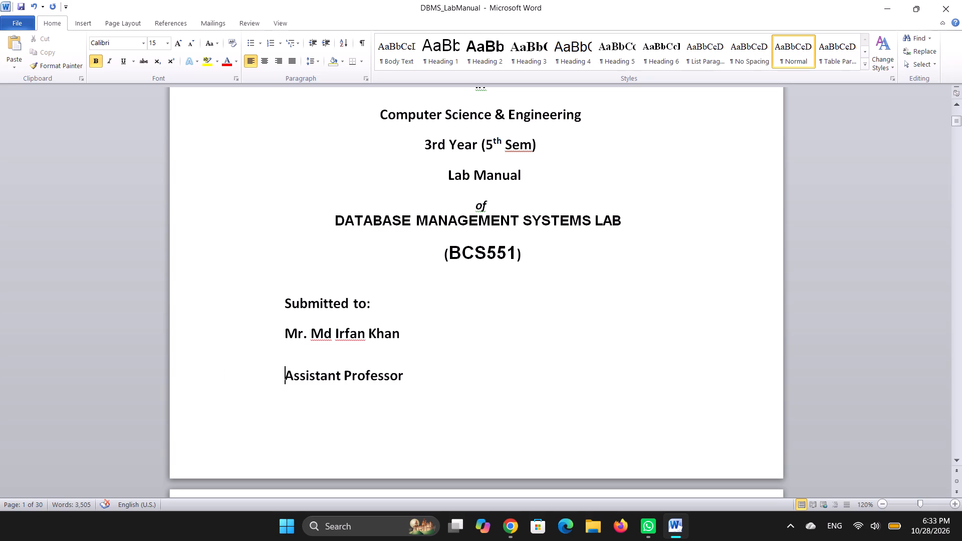
Set the line spacing of the three lines from "Submitted to:" through "Assistant Professor" to 1.0.
left_click_drag(410, 371, 283, 297)
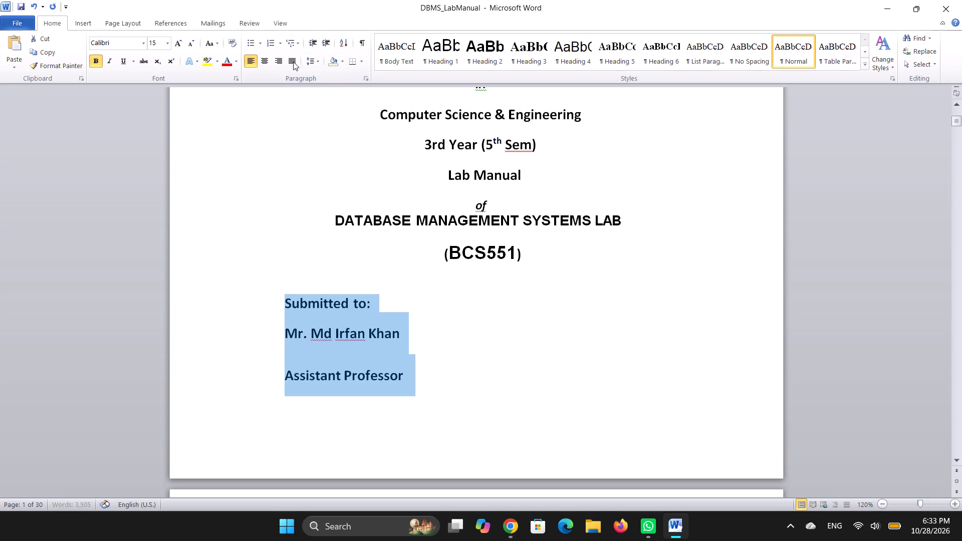
left_click(321, 59)
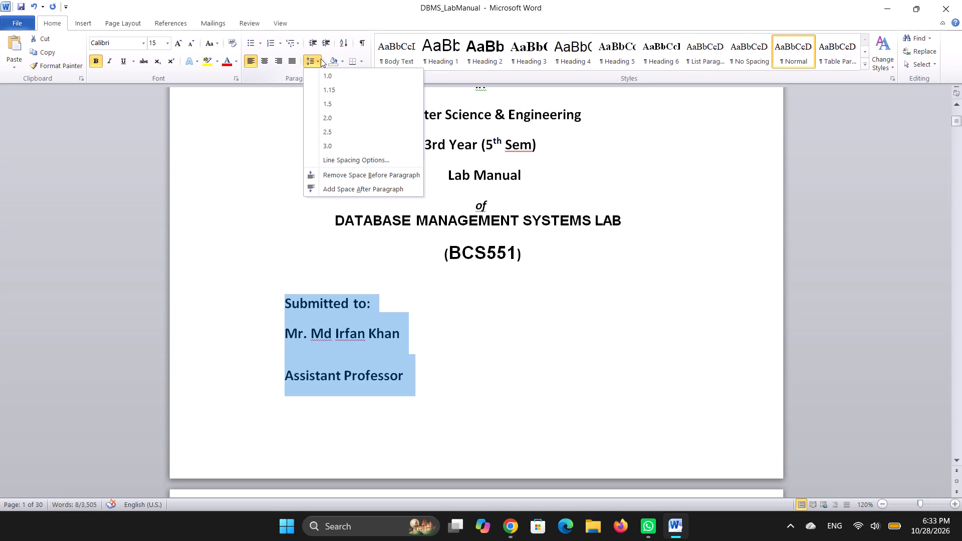
left_click(333, 75)
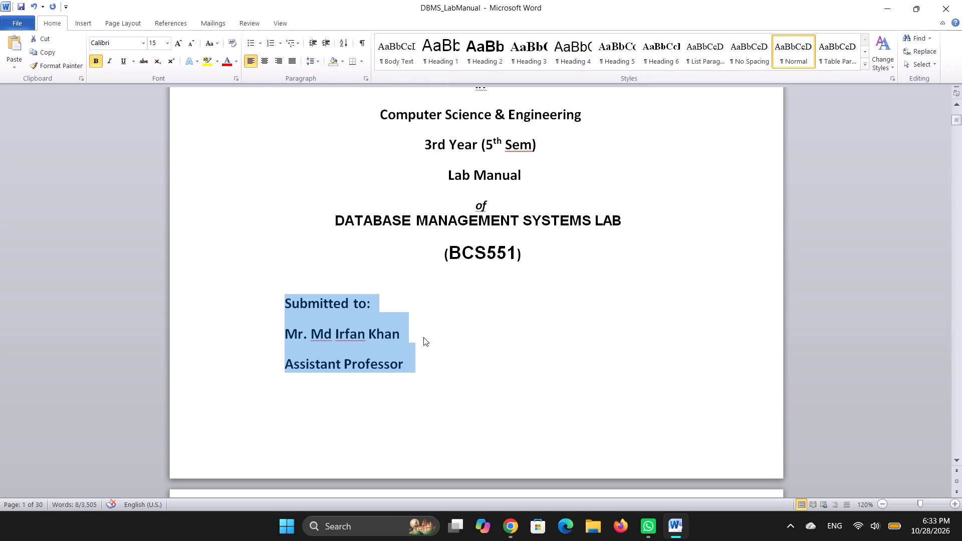
left_click(454, 333)
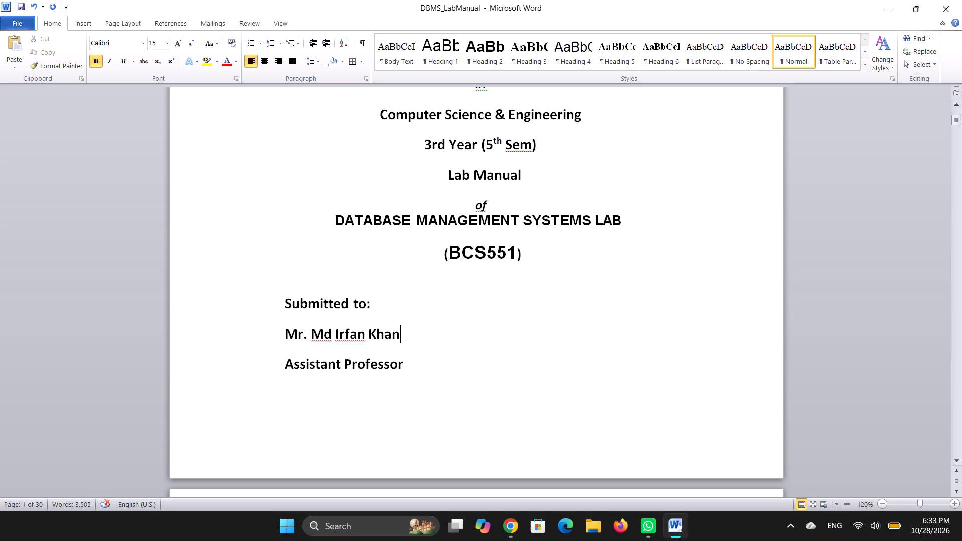
Add the line "Department of CSE" below "Assistant Professor" on the cover page.
left_click(288, 391)
left_click(409, 370)
key("Return")
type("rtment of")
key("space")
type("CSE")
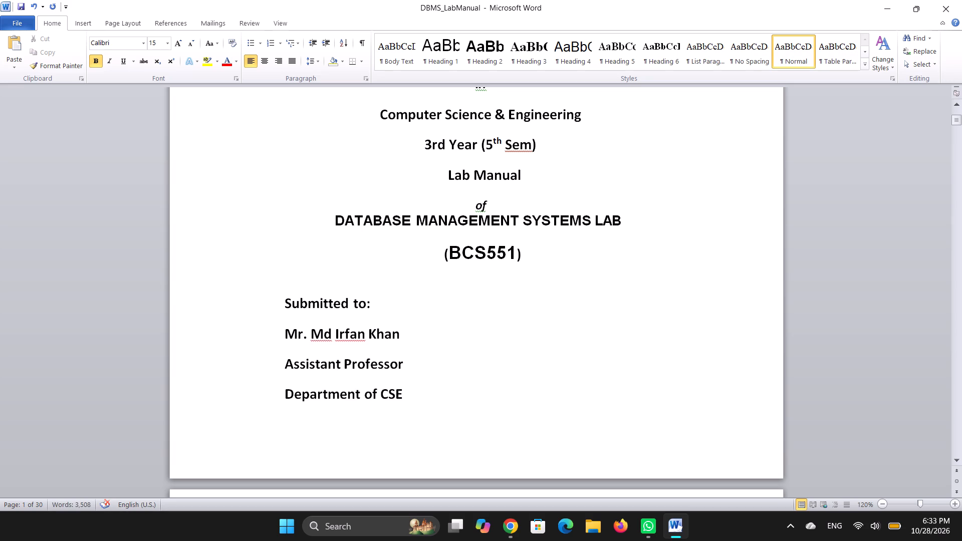
Cut the "Submitted to:" block with the faculty details from below the BCS551 course code on the cover page.
left_click_drag(286, 299, 424, 401)
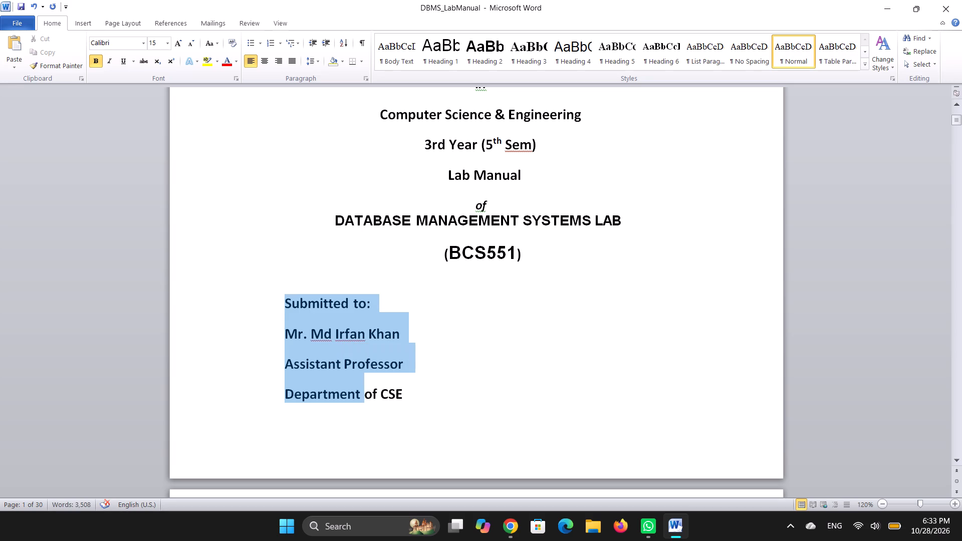
left_click_drag(424, 401, 421, 401)
key("ctrl+x")
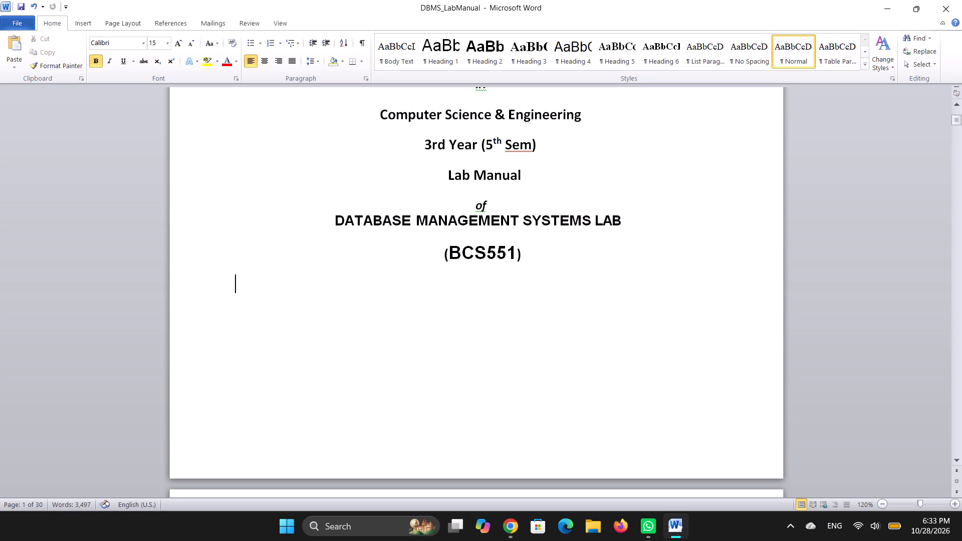
Start a new line in the emptied area below BCS551 and indent it far across the cover page with tab spacing.
left_click(258, 320)
key("Return")
key("Tab")
key("Tab")
key("Tab")
key("Tab")
key("Tab")
key("Tab")
key("Tab")
key("Tab")
key("Tab")
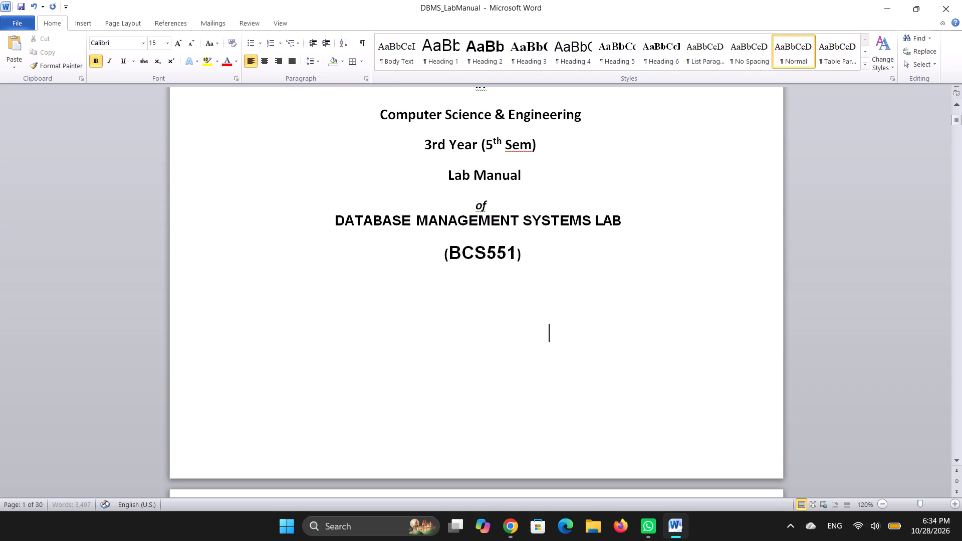
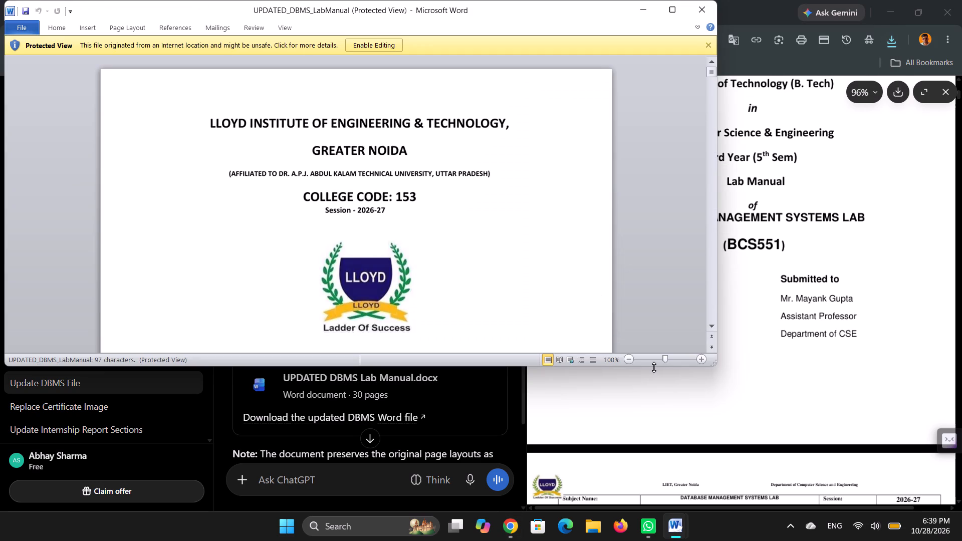
Maximize the downloaded UPDATED_DBMS_LabManual document and enable editing for it.
left_click(683, 9)
left_click(379, 41)
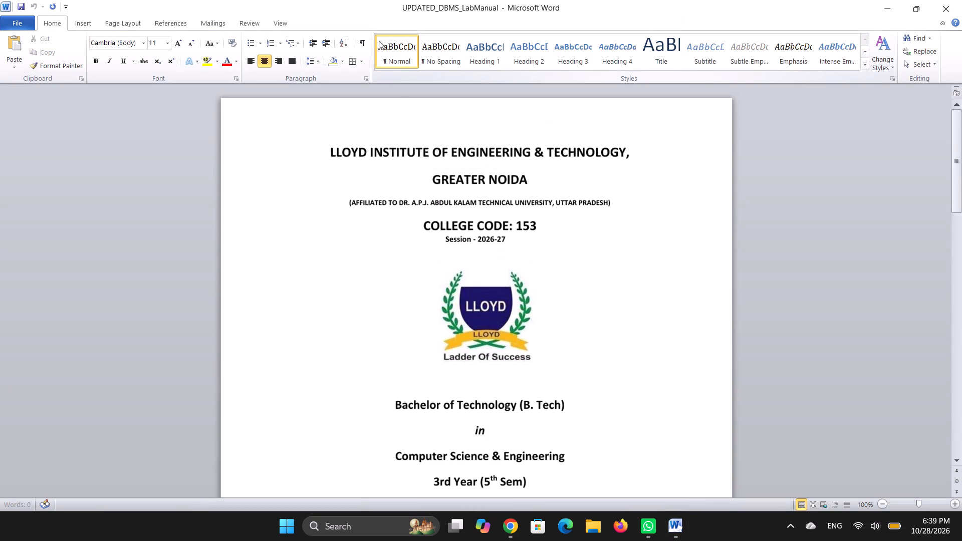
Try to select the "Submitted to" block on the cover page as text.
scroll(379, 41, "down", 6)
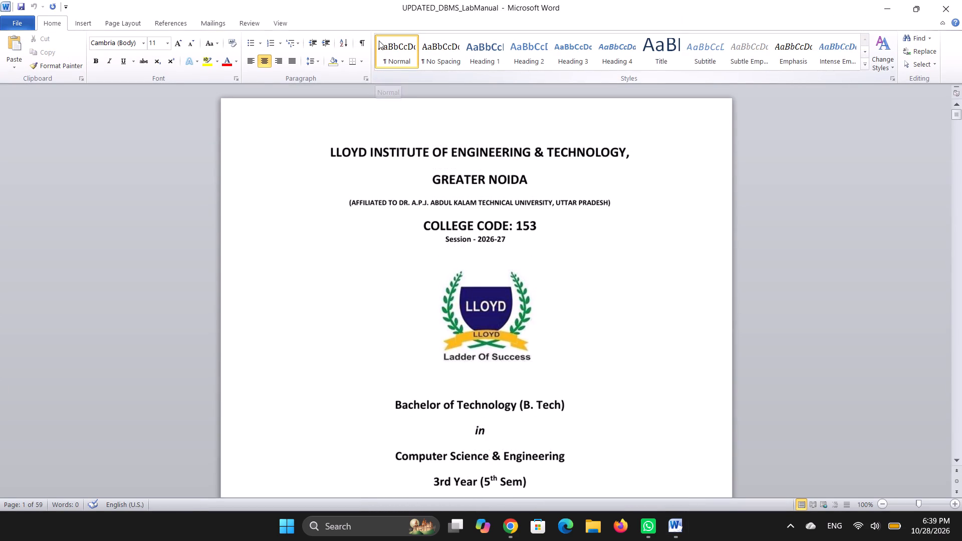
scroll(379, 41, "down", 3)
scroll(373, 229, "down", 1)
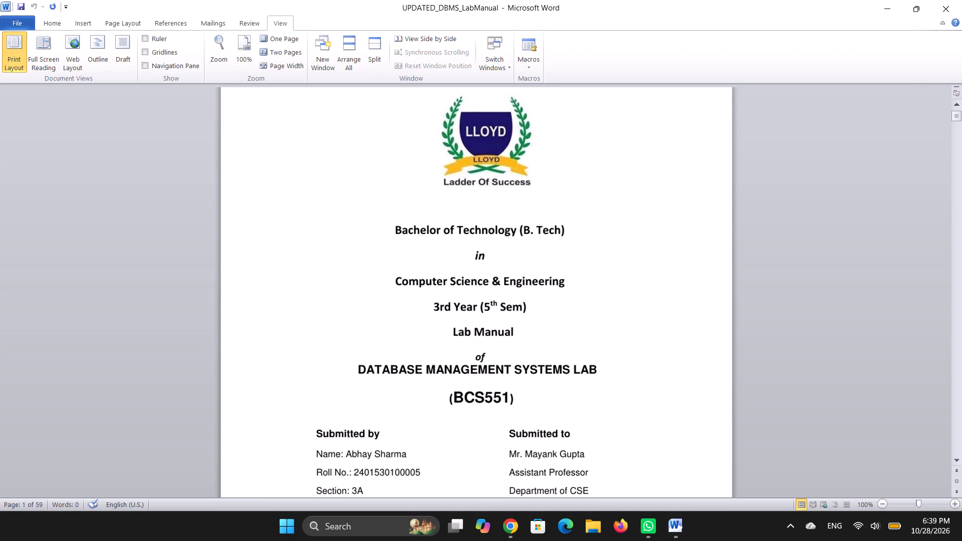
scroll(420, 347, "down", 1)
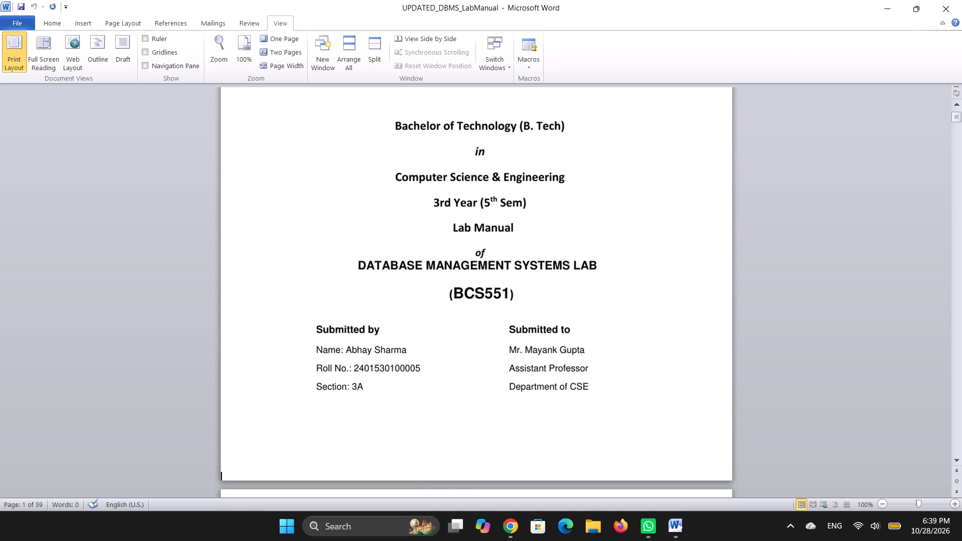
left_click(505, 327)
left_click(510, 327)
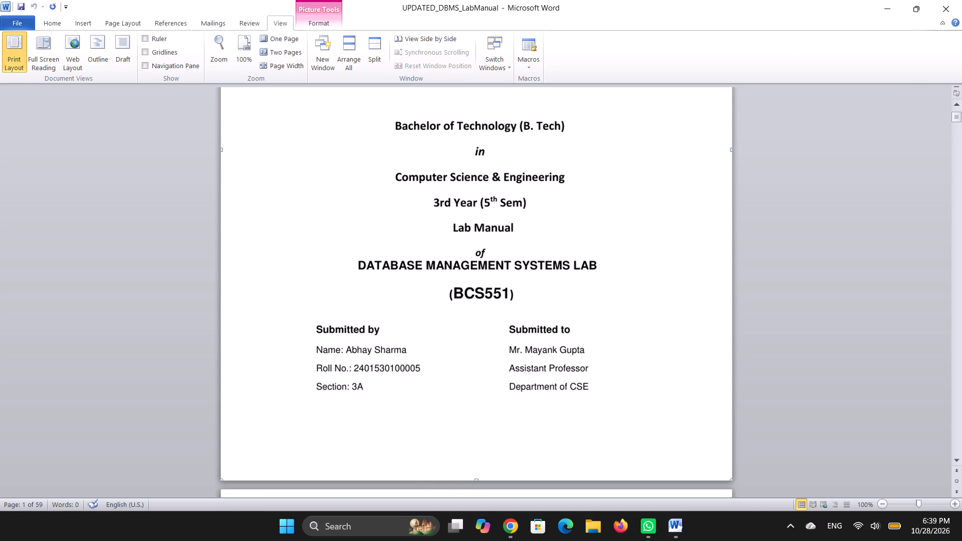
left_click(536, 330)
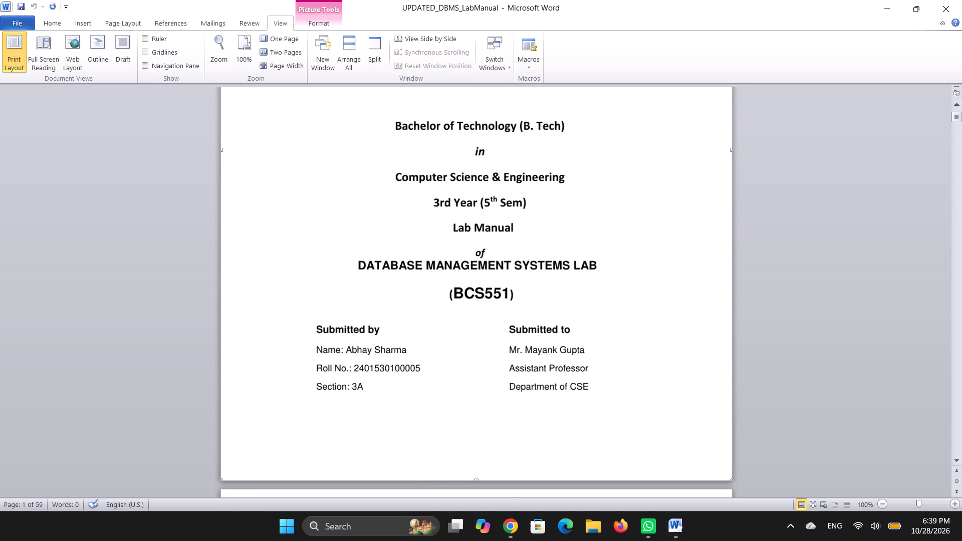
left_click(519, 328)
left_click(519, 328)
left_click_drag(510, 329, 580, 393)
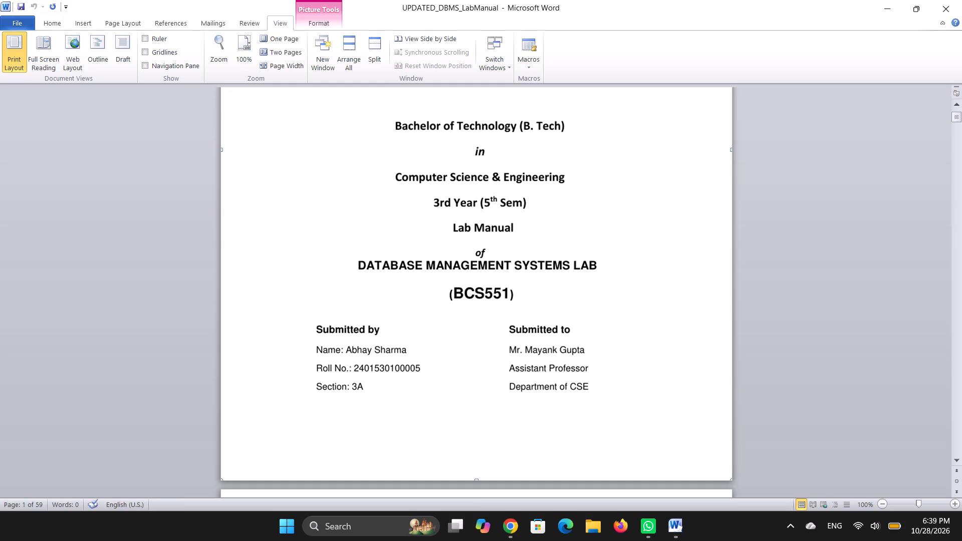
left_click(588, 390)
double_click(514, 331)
Look over the UPDATED_DBMS_LabManual pages in a multi-page overview, and close the document.
scroll(384, 330, "up", 4, "ctrl")
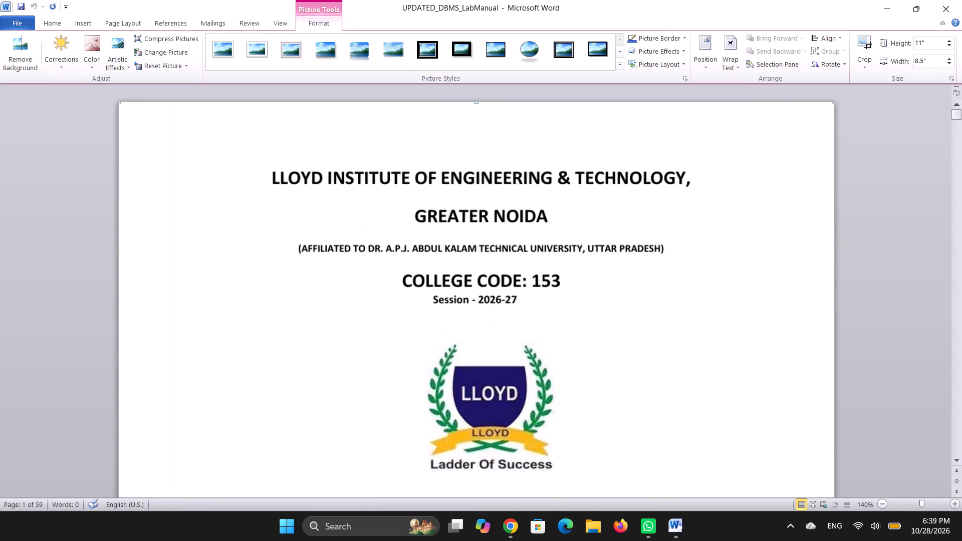
scroll(384, 330, "down", 6, "ctrl")
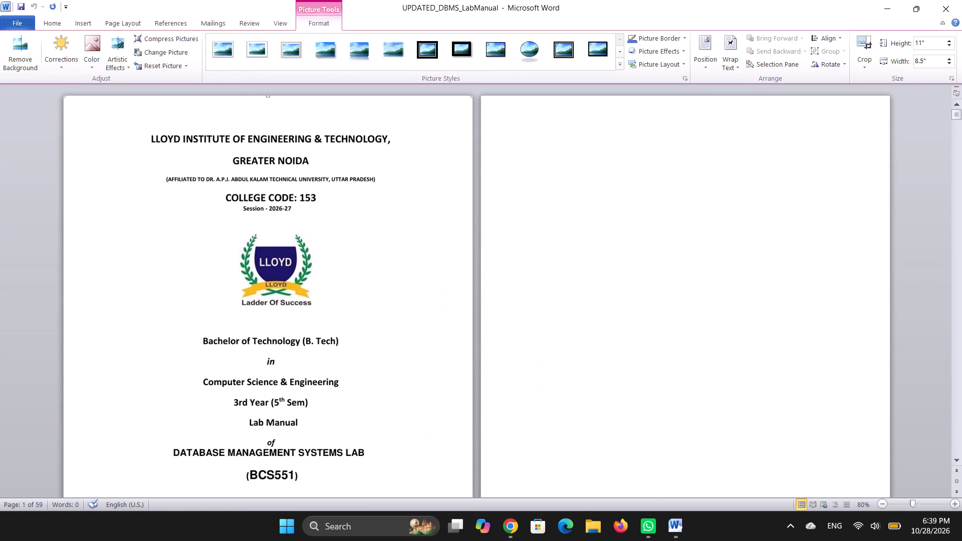
scroll(384, 330, "down", 8, "ctrl")
right_click(384, 330)
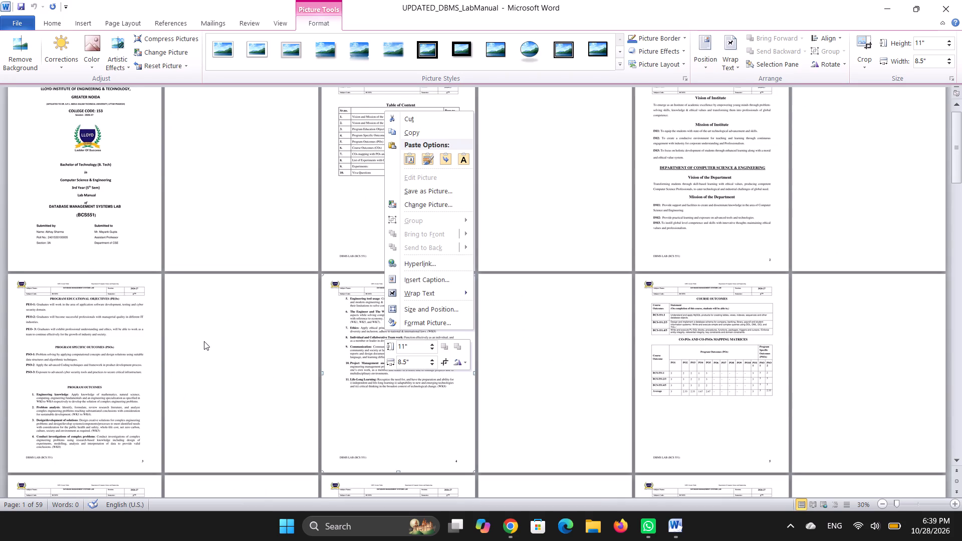
scroll(204, 341, "up", 5, "ctrl")
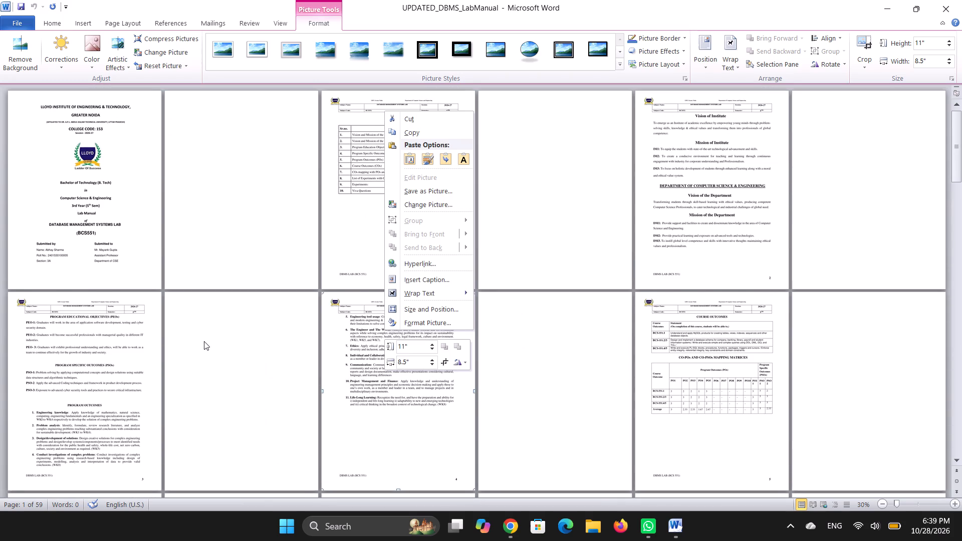
scroll(204, 341, "down", 9, "ctrl")
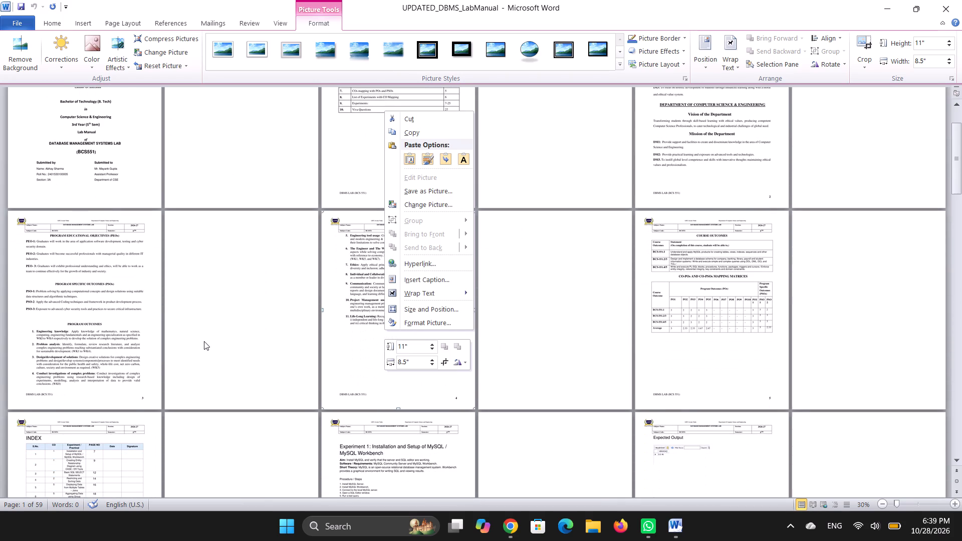
scroll(204, 341, "up", 5, "ctrl")
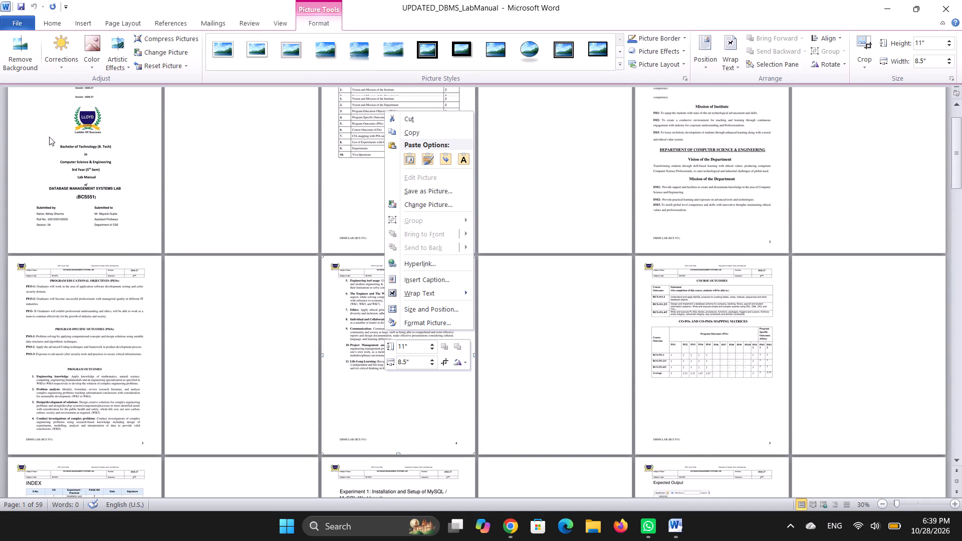
left_click(50, 25)
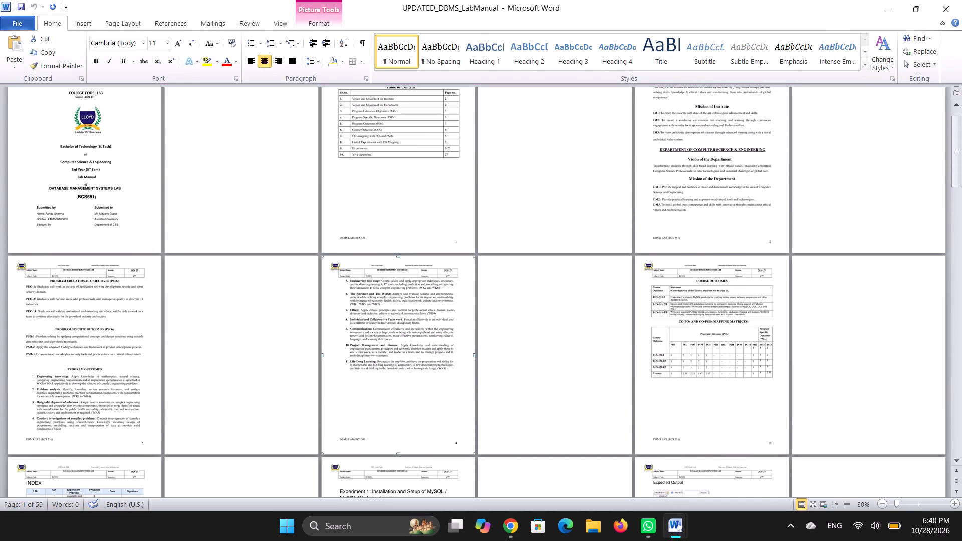
left_click(954, 10)
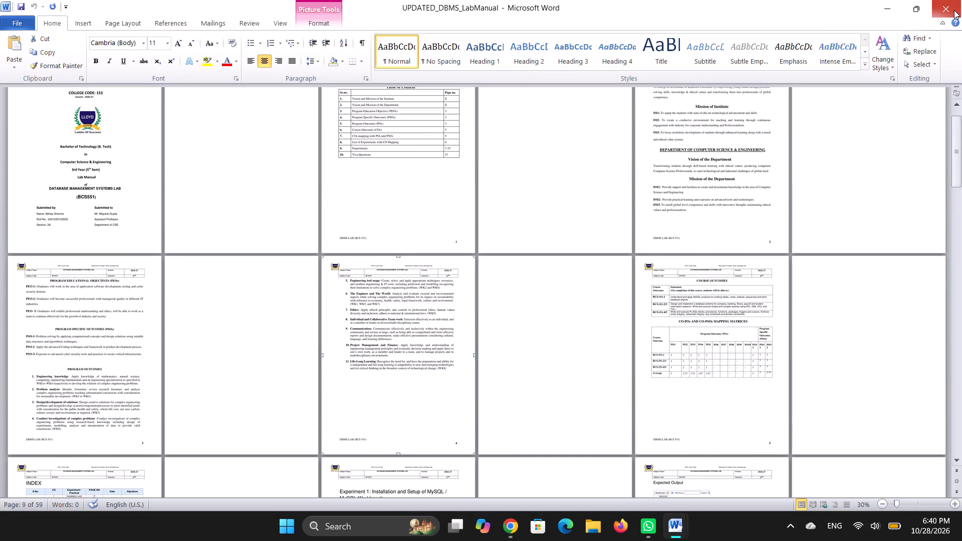
Reopen the downloaded UPDATED_DBMS_LabManual file from the browser in Word and maximize its window.
scroll(749, 261, "down", 8)
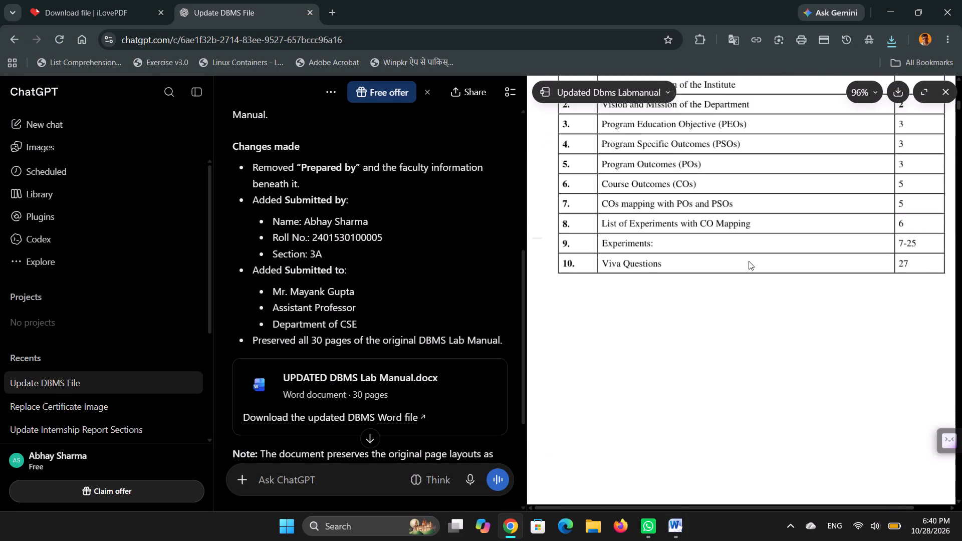
scroll(749, 261, "down", 11)
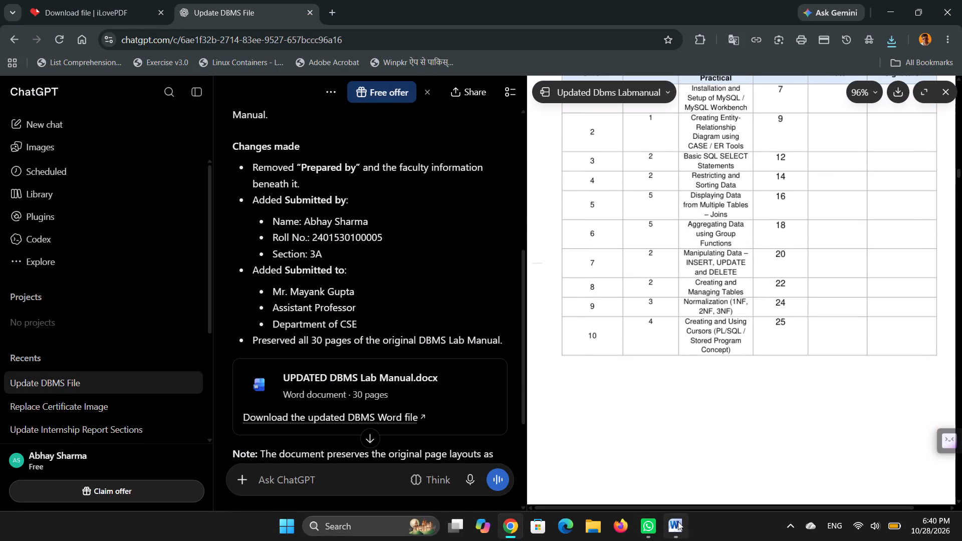
left_click(888, 44)
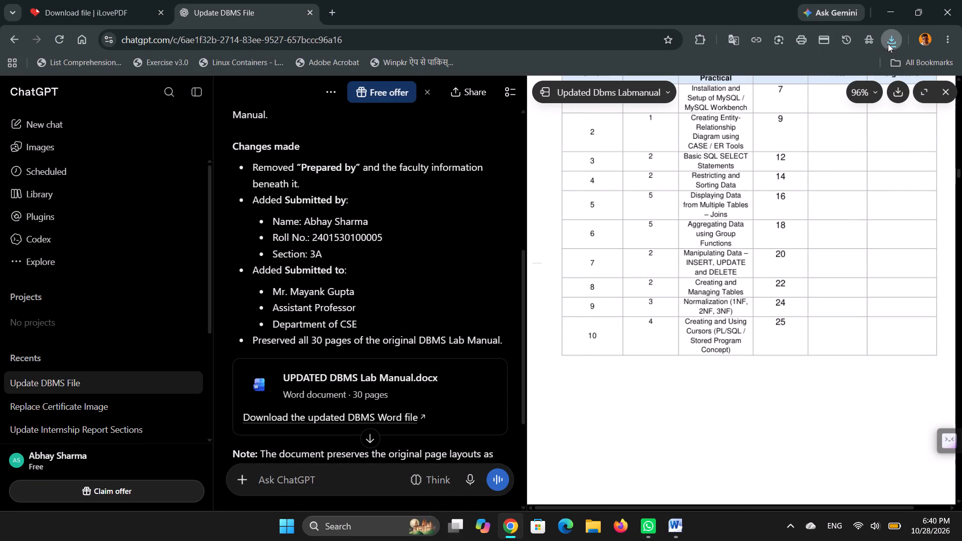
double_click(820, 93)
left_click(672, 13)
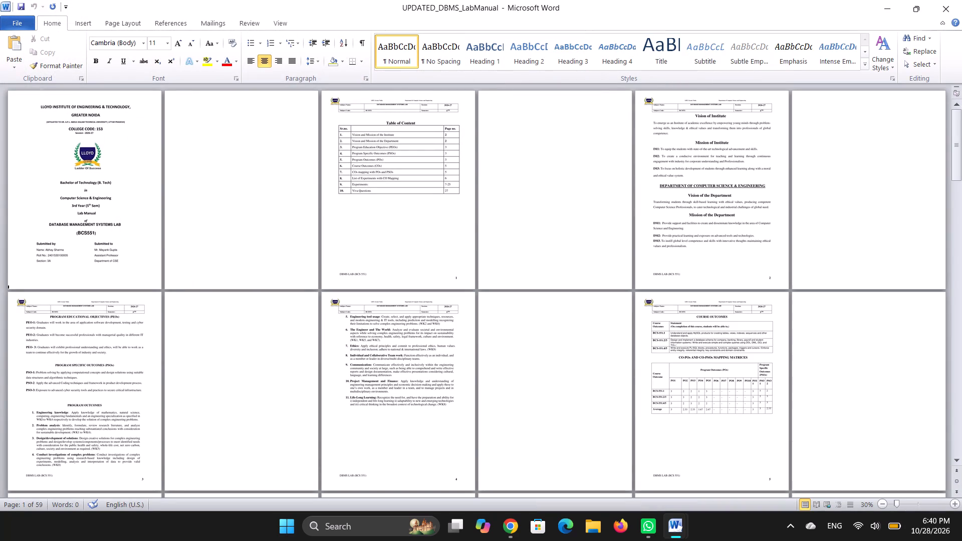
Examine the layout and content of the UPDATED_DBMS_LabManual pages, both as an overview and close up, and close the document.
scroll(607, 233, "down", 3, "ctrl")
scroll(607, 233, "down", 2)
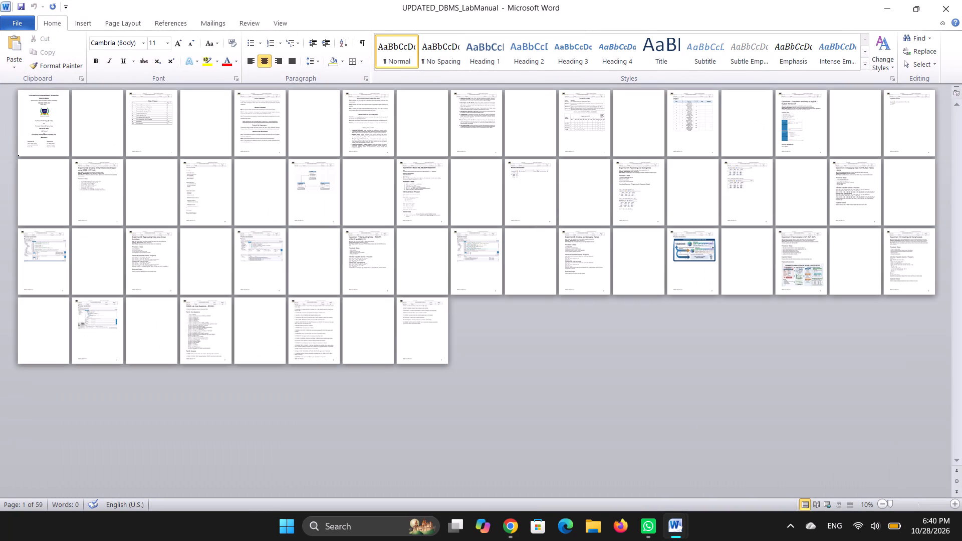
scroll(607, 233, "down", 3)
scroll(367, 316, "up", 2, "ctrl")
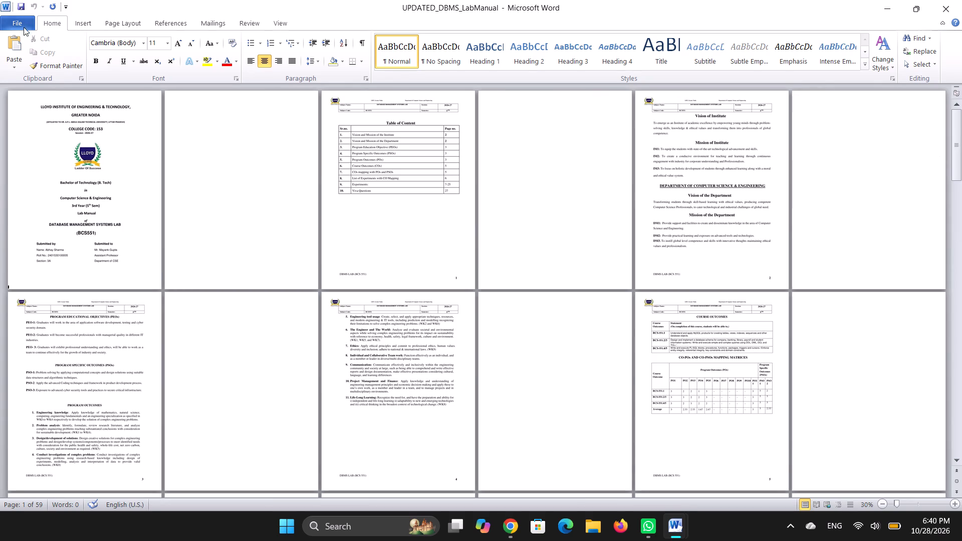
scroll(184, 129, "up", 5, "ctrl")
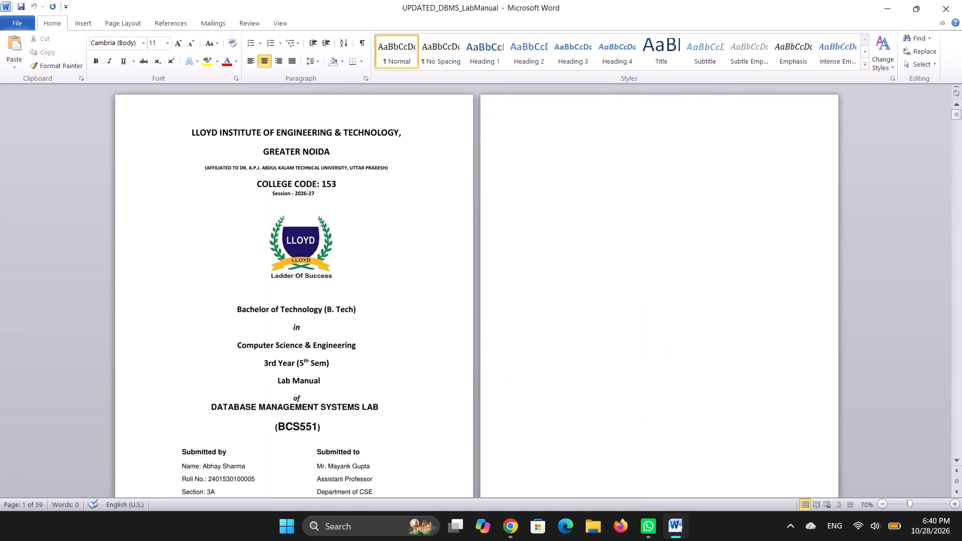
scroll(184, 129, "up", 4, "ctrl")
scroll(184, 129, "down", 18)
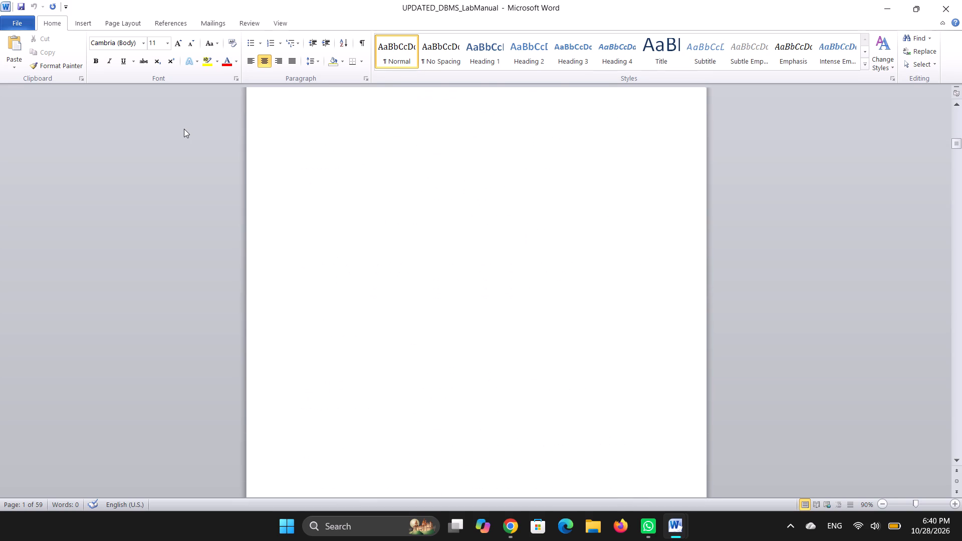
scroll(184, 129, "down", 4)
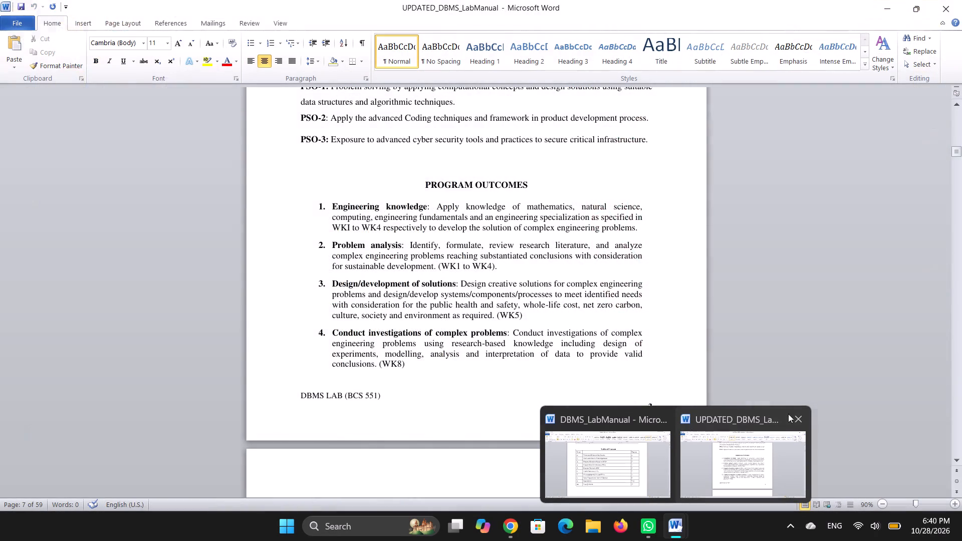
left_click(793, 416)
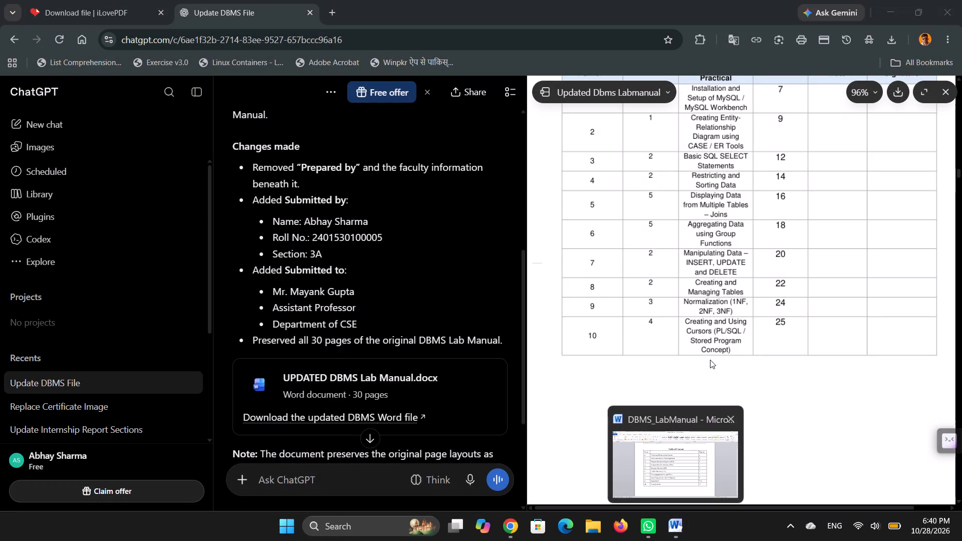
Examine the experiment pages of the updated DBMS lab manual in the ChatGPT preview.
scroll(794, 165, "down", 7)
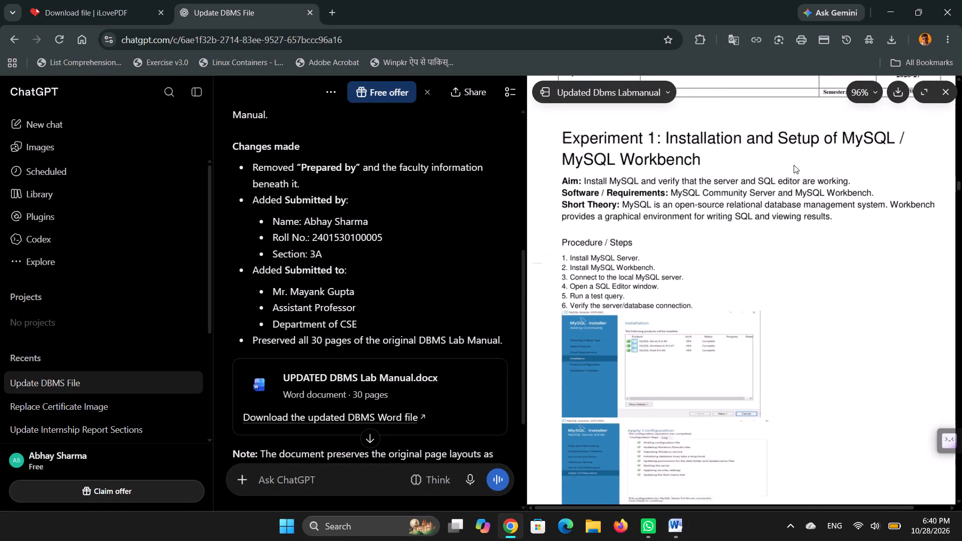
scroll(794, 165, "down", 3)
scroll(794, 165, "up", 1)
scroll(794, 165, "down", 4)
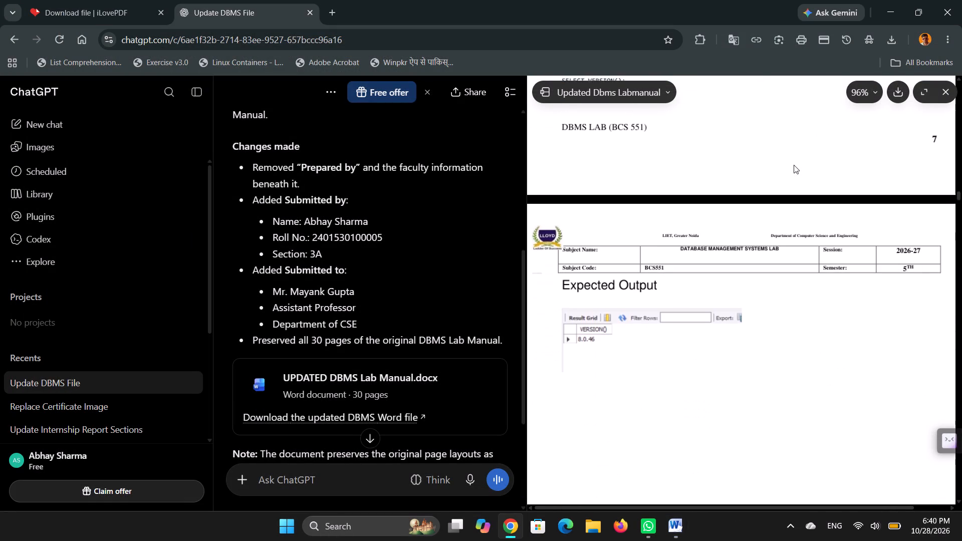
scroll(794, 165, "down", 14)
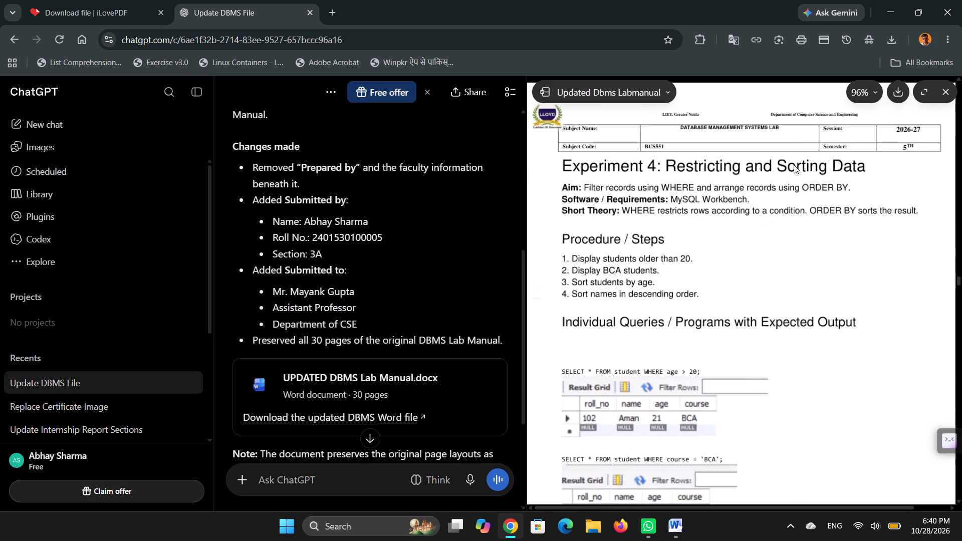
scroll(794, 165, "down", 12)
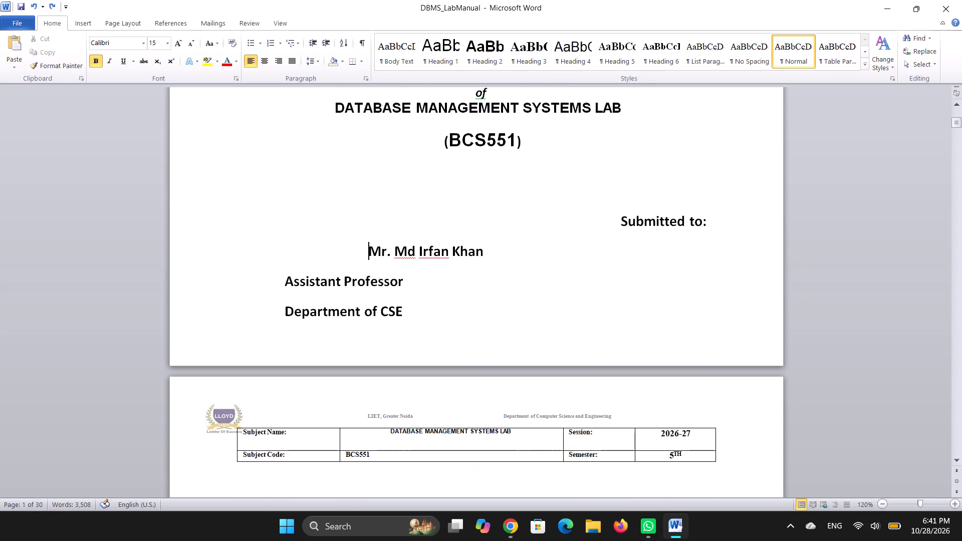
scroll(549, 330, "up", 4)
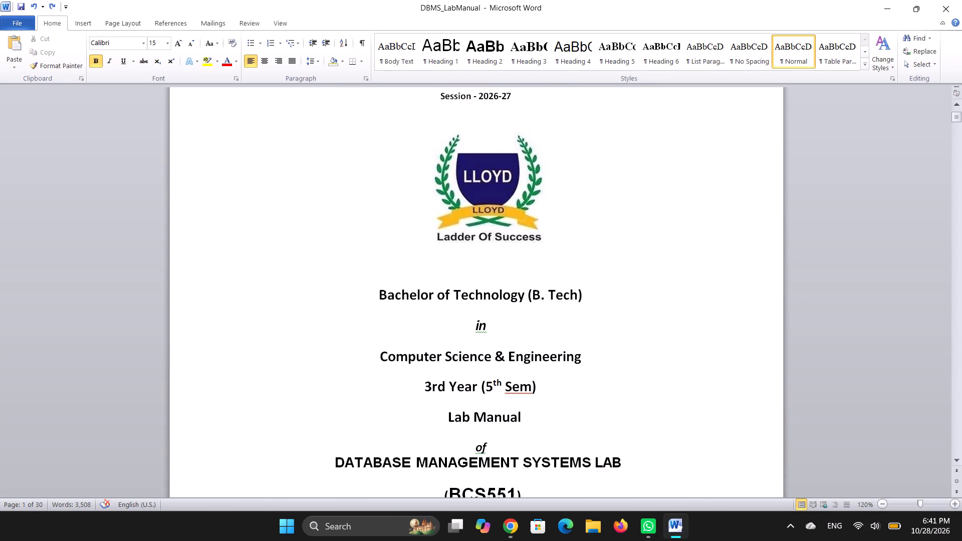
scroll(549, 330, "down", 3)
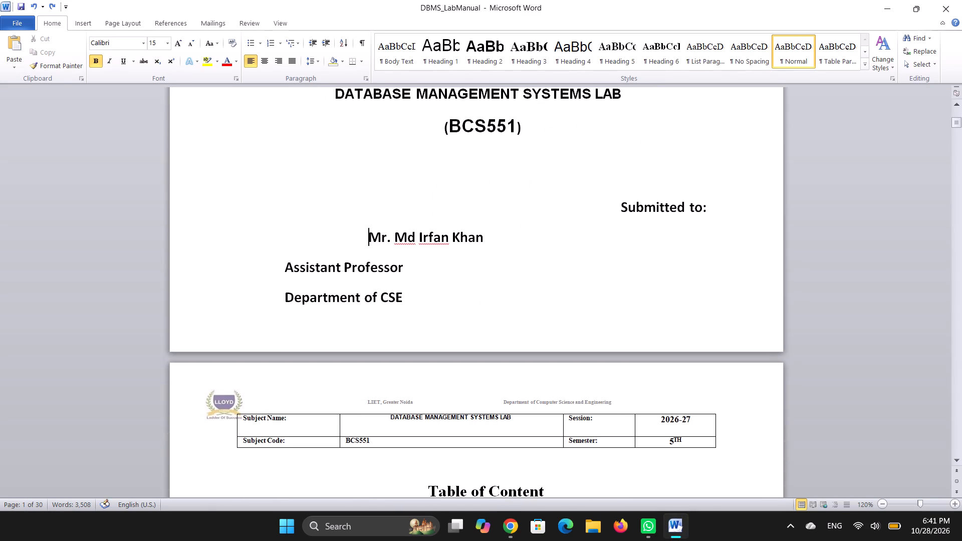
left_click(403, 270)
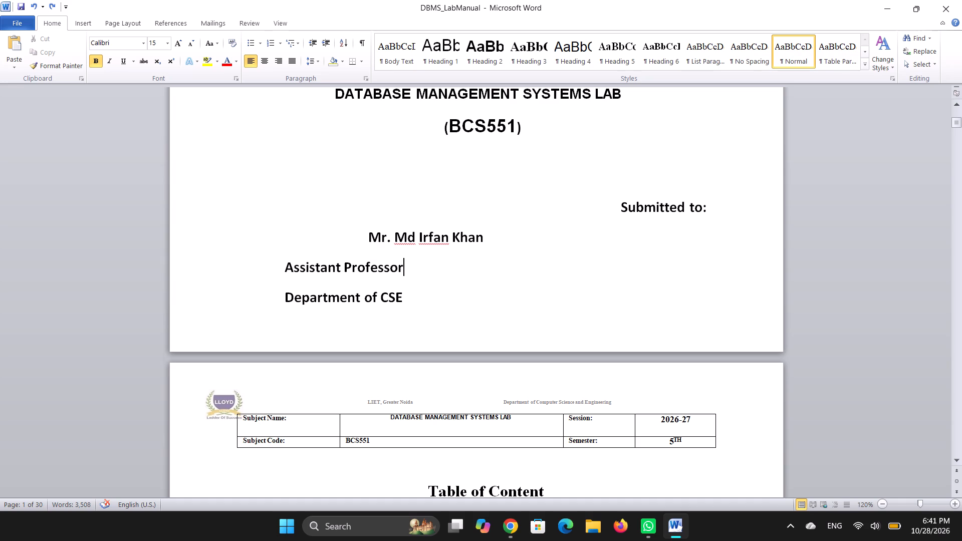
left_click(287, 198)
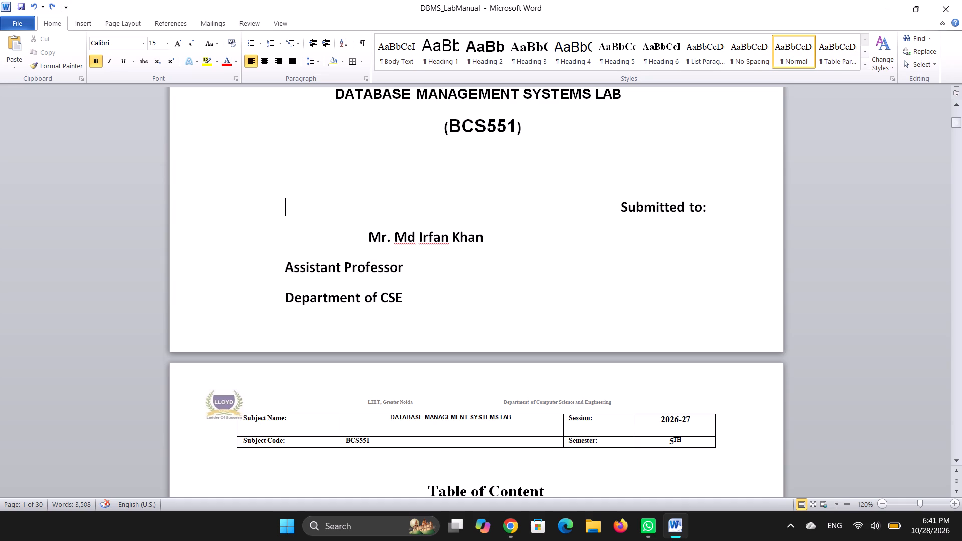
left_click(287, 198)
key("Up")
left_click(169, 43)
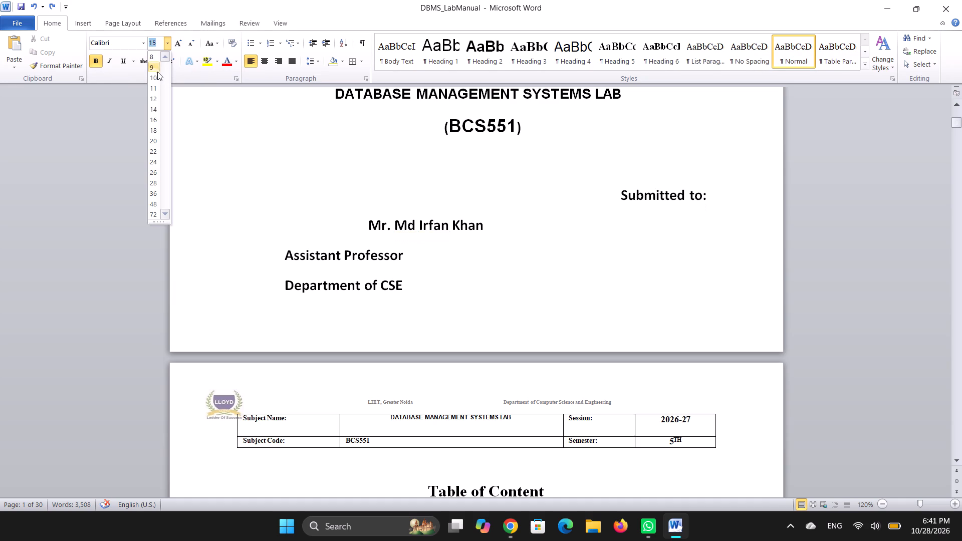
left_click(155, 110)
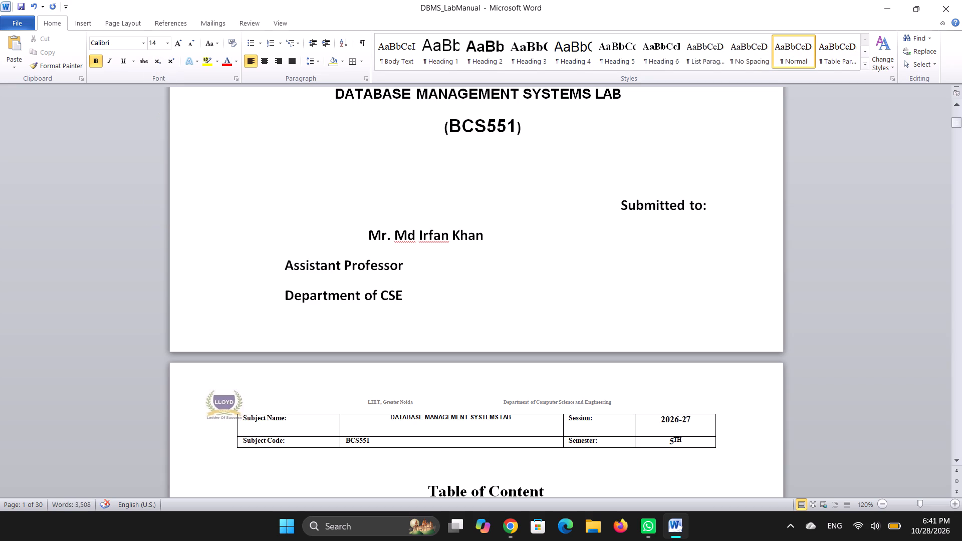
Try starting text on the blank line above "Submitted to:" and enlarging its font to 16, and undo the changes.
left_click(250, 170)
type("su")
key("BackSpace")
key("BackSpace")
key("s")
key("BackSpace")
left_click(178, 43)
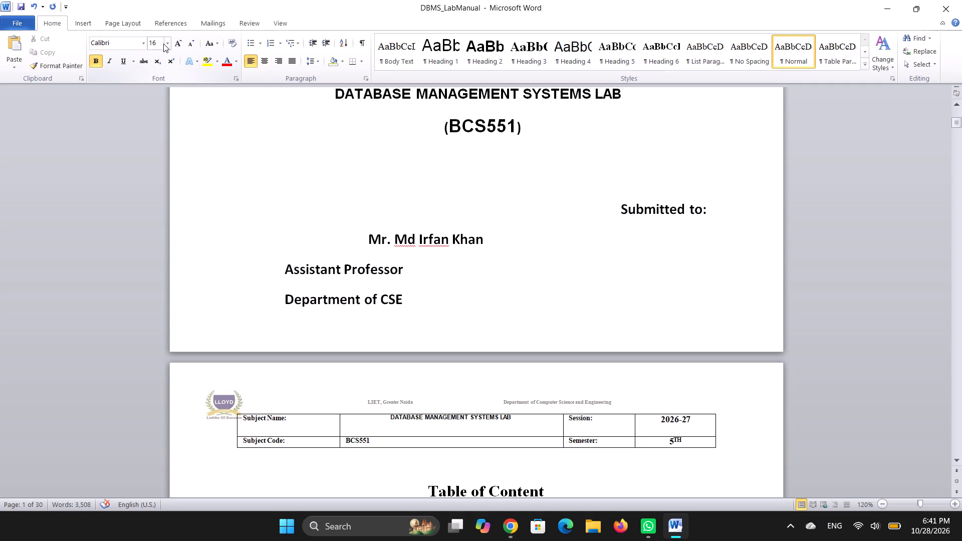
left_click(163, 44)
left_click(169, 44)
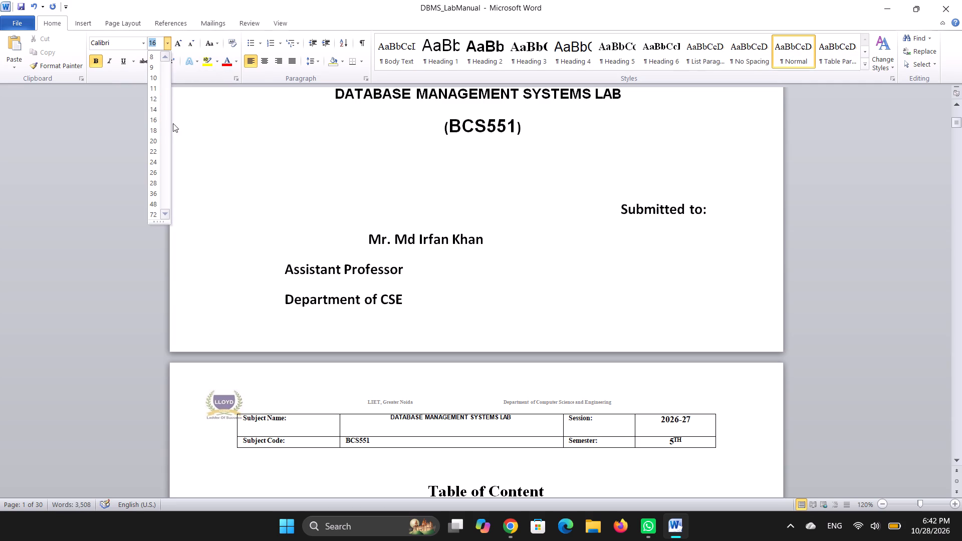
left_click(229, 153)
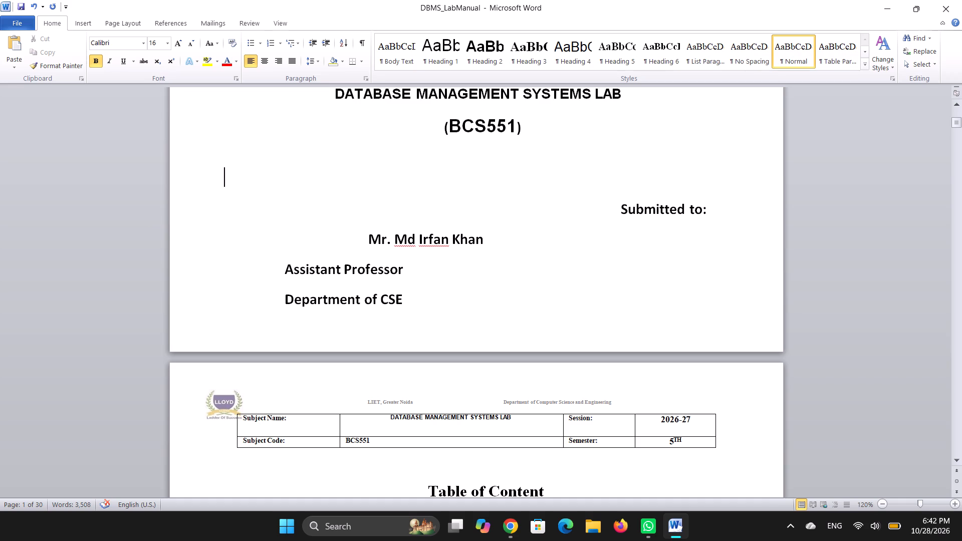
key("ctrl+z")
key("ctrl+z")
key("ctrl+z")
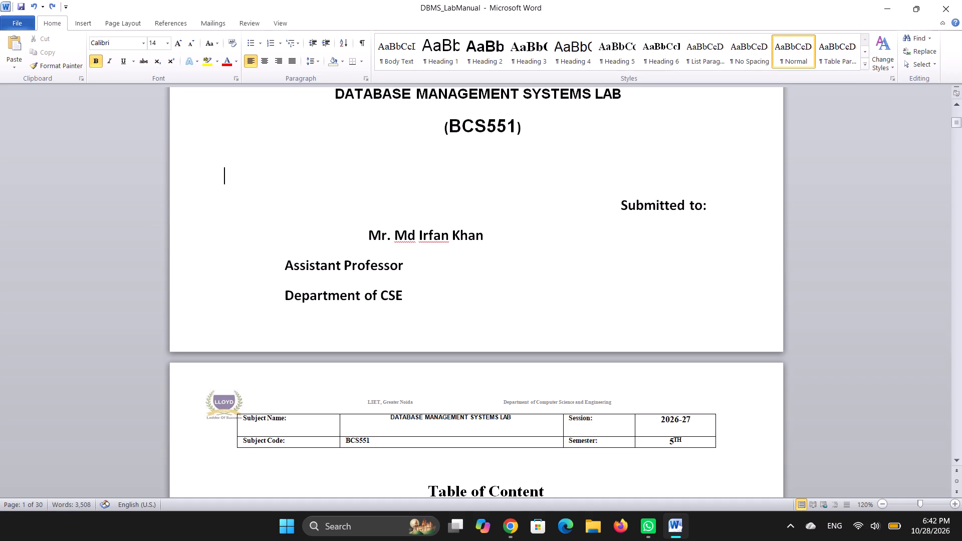
Replace the blank line below "(BCS551)" with a fresh one and start the "Submitted by:" entry on it.
key("BackSpace")
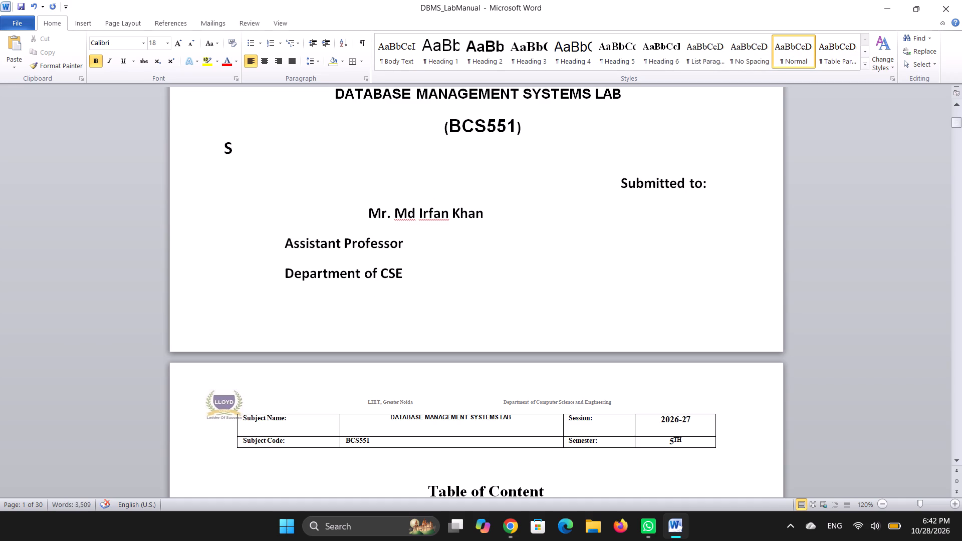
key("BackSpace")
key("Return")
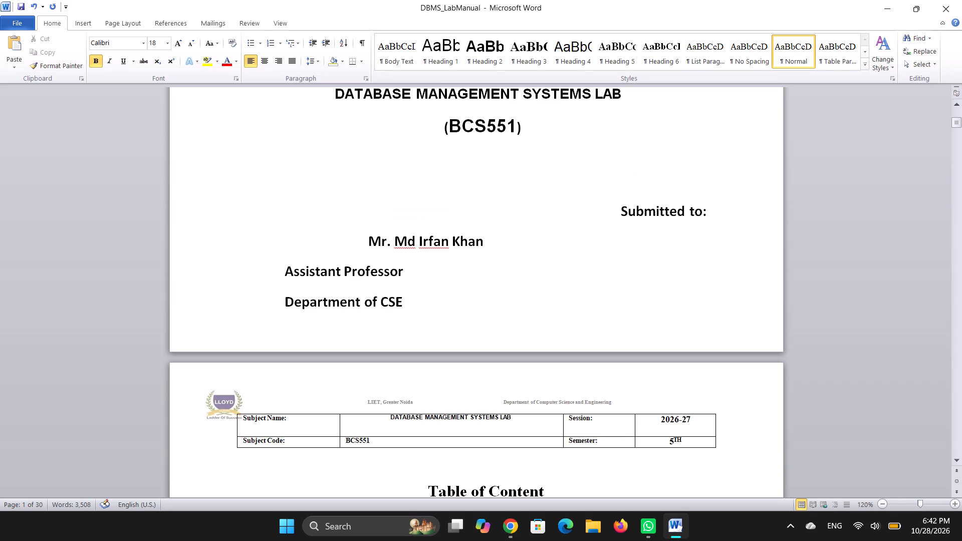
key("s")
Clear the started entry, reduce the line's font size to 14, and enter "Submitted by:" below "(BCS551)".
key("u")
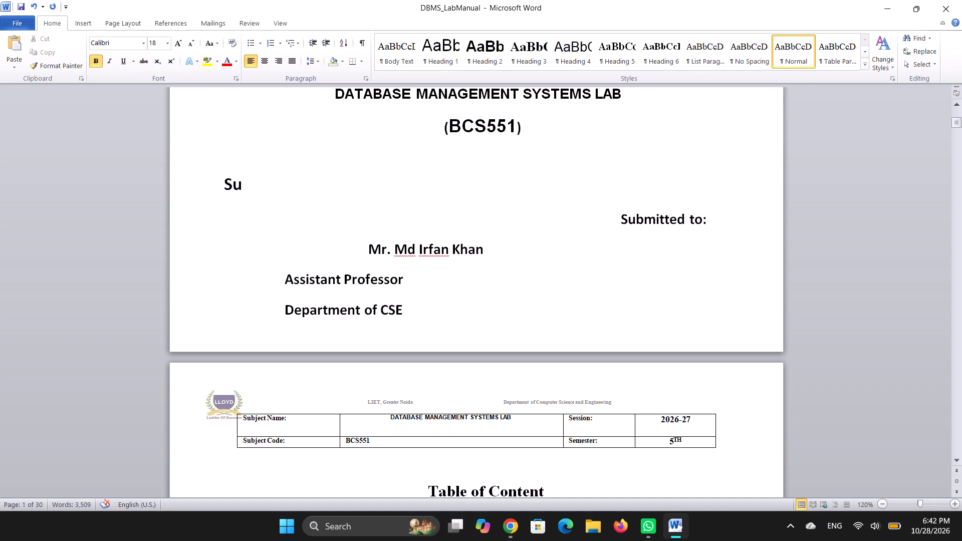
key("BackSpace")
key("BackSpace")
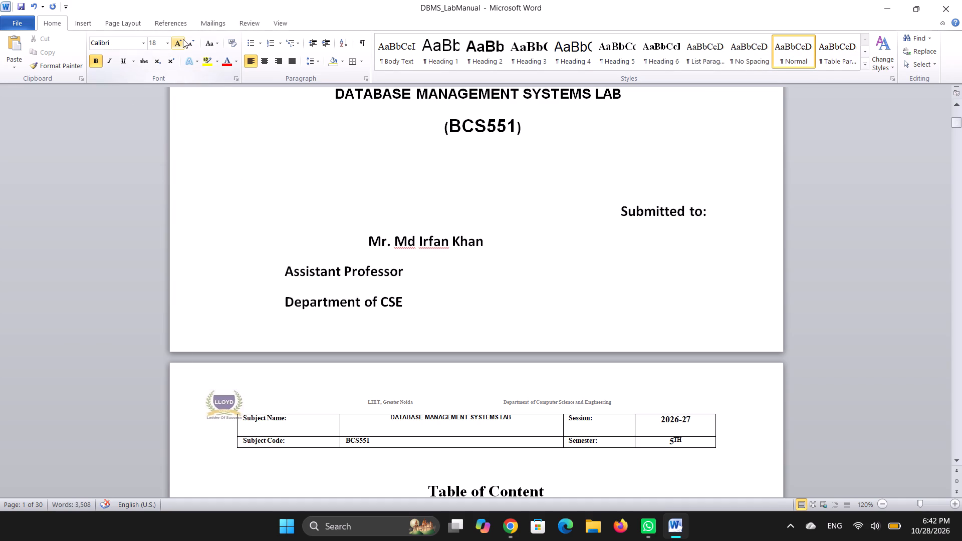
left_click(188, 40)
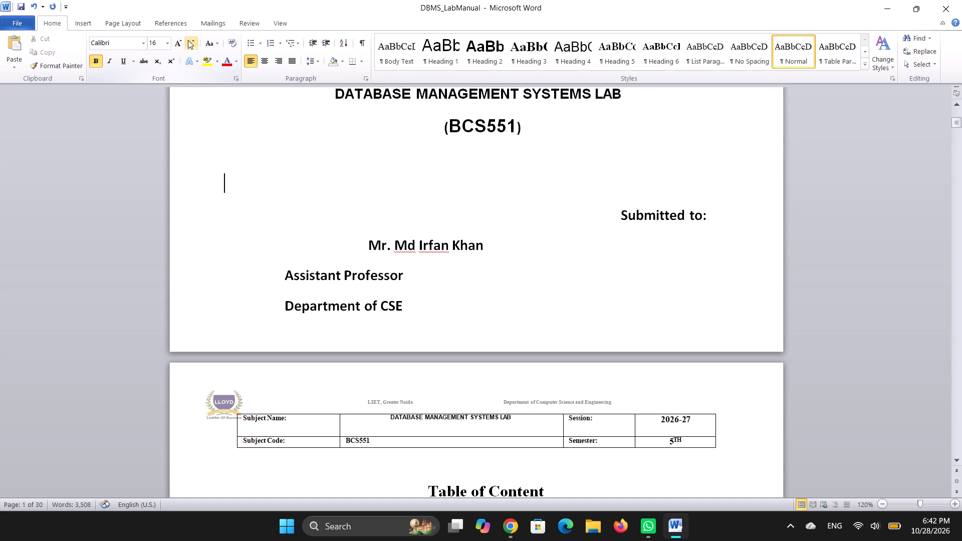
left_click(188, 40)
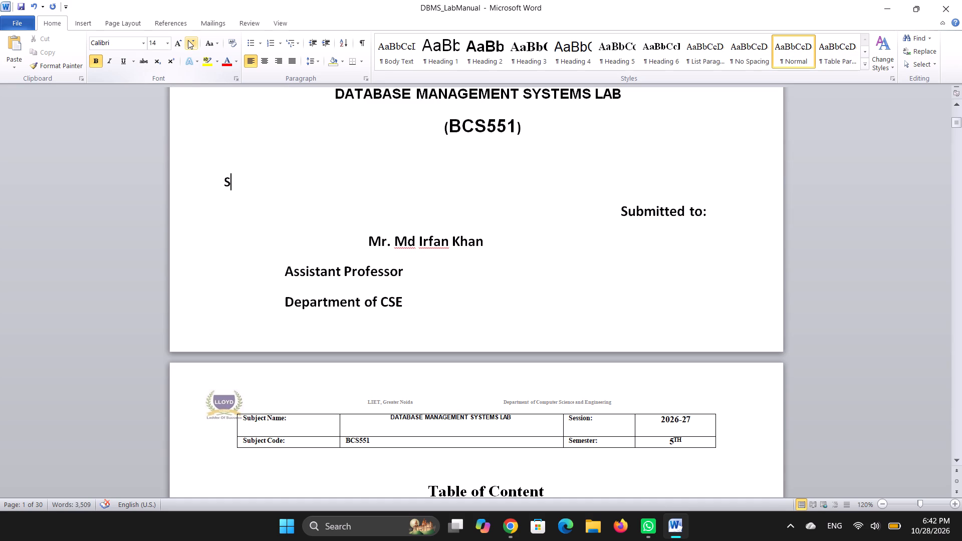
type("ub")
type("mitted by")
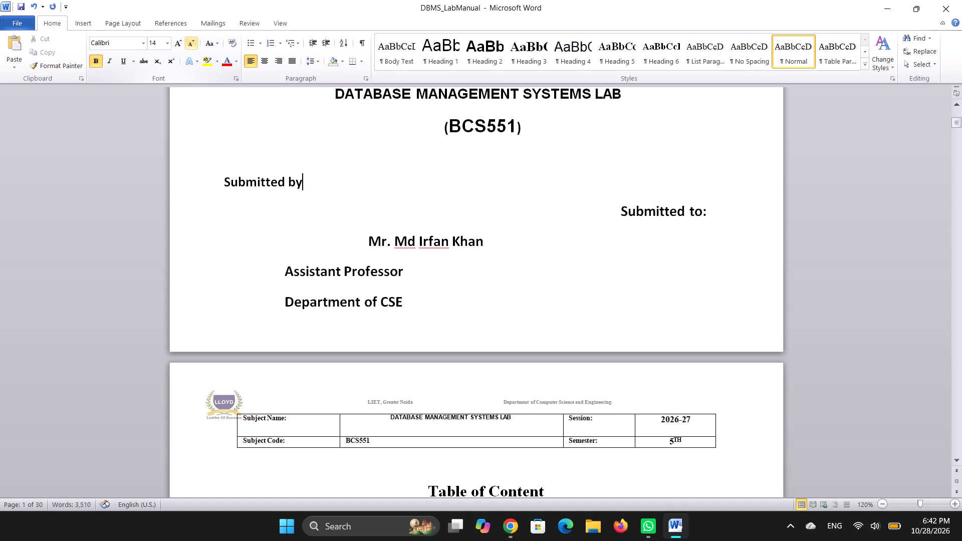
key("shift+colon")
Indent the "Submitted by:" line away from the page's left margin with leading spaces.
left_click(224, 181)
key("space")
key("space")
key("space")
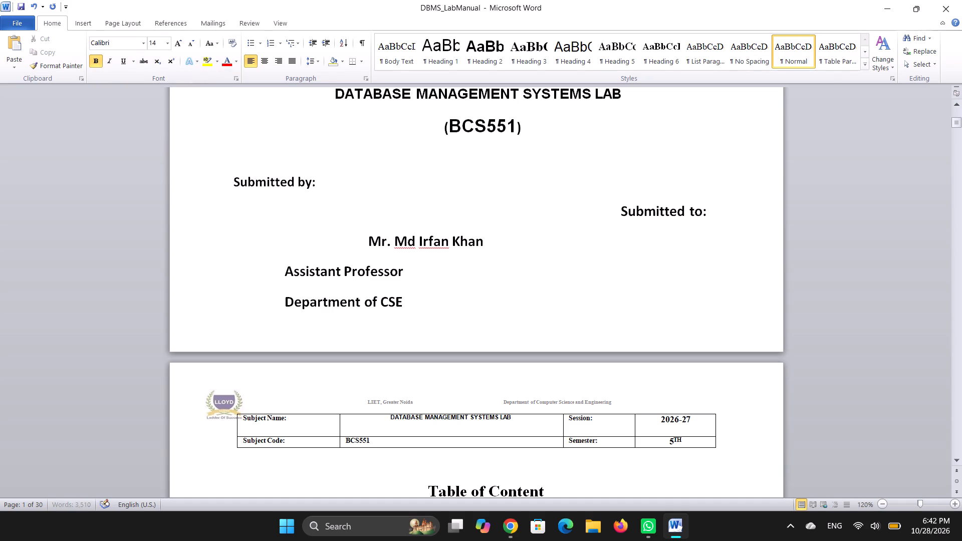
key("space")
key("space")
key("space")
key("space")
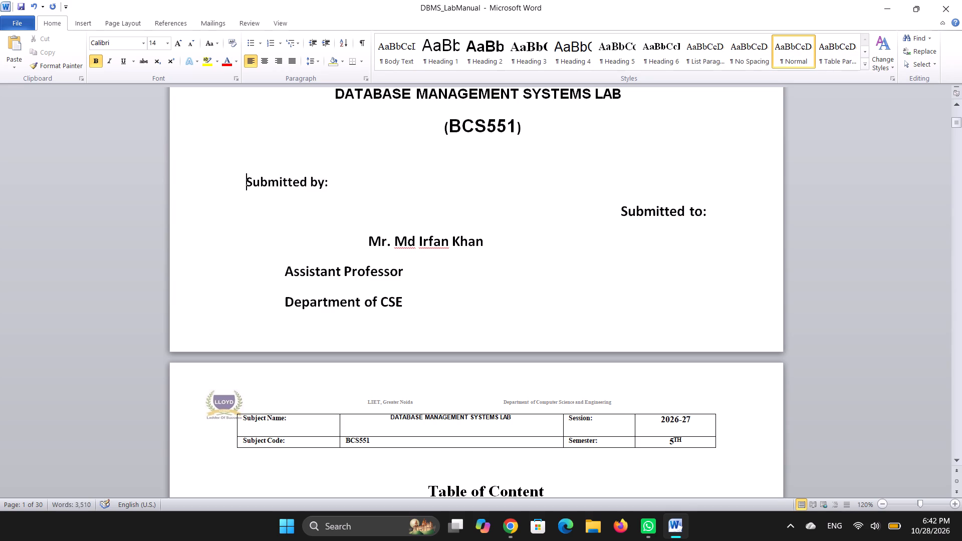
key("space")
scroll(222, 179, "up", 1)
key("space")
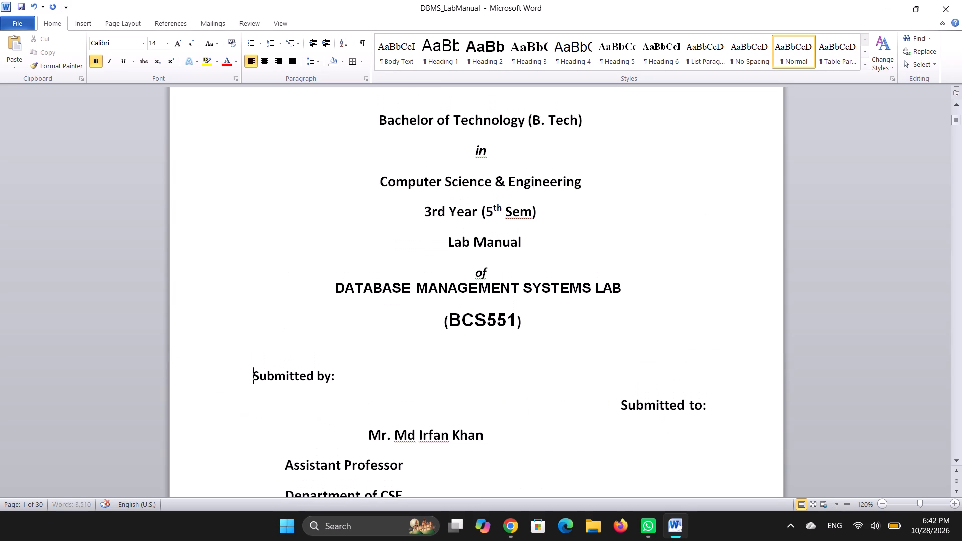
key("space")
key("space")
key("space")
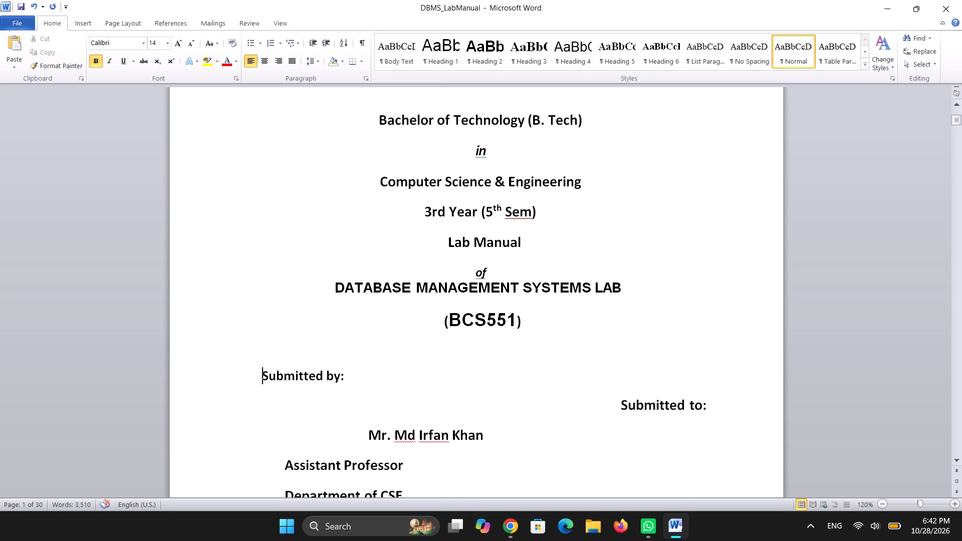
scroll(345, 383, "up", 2)
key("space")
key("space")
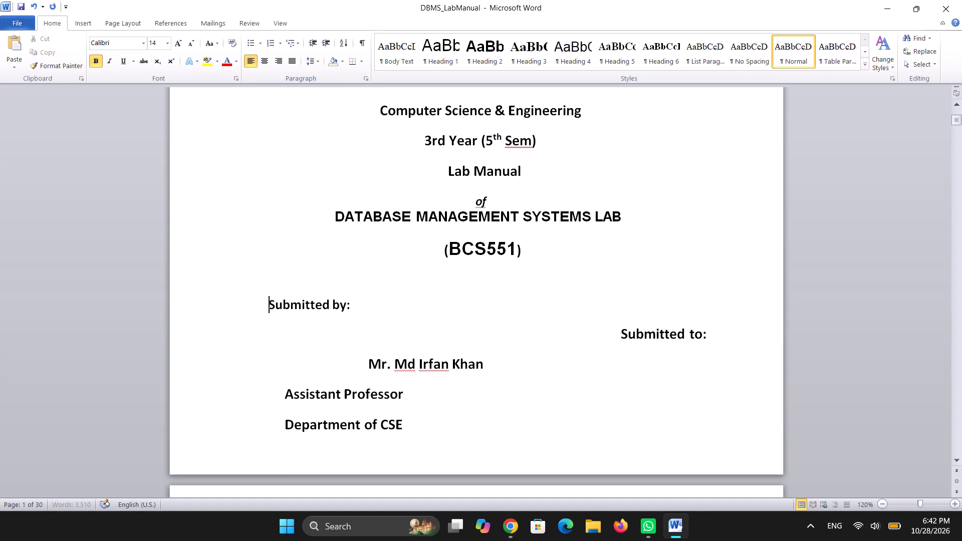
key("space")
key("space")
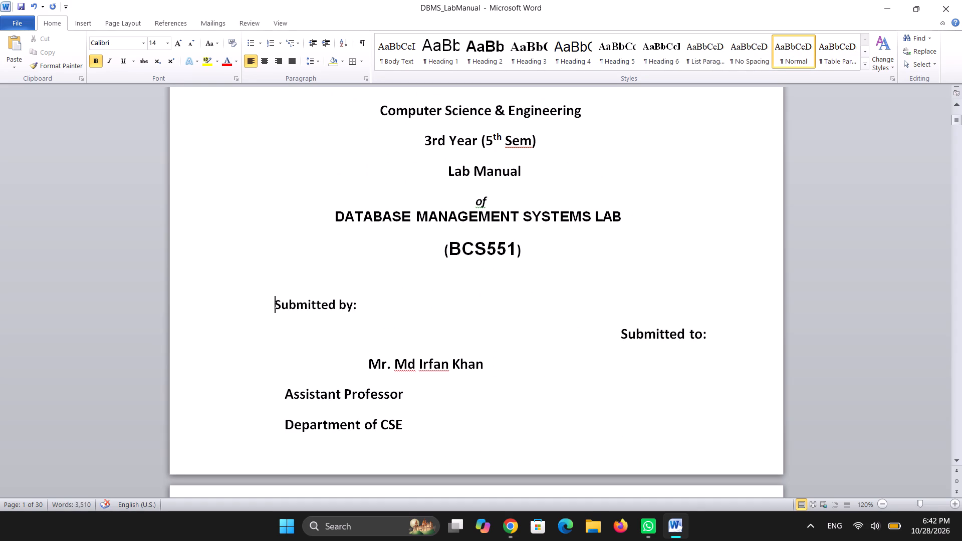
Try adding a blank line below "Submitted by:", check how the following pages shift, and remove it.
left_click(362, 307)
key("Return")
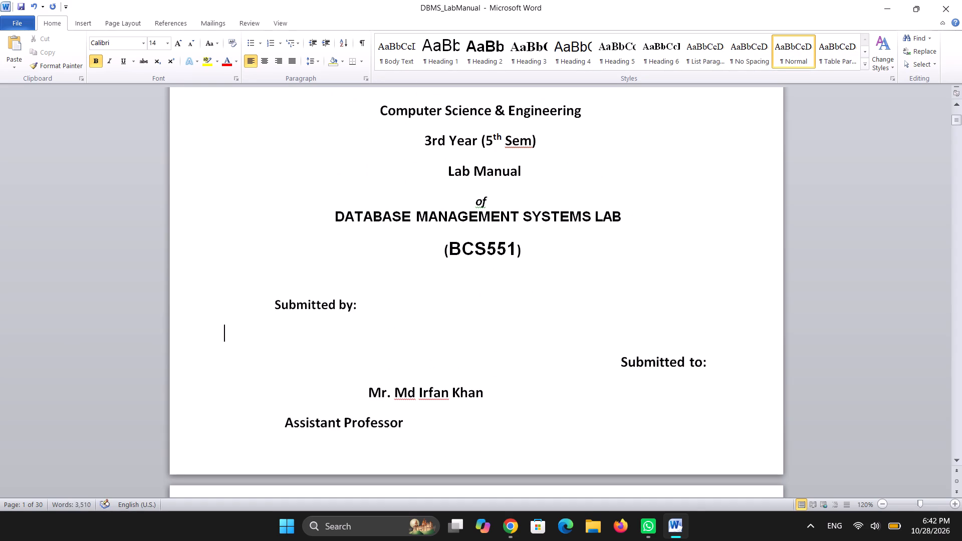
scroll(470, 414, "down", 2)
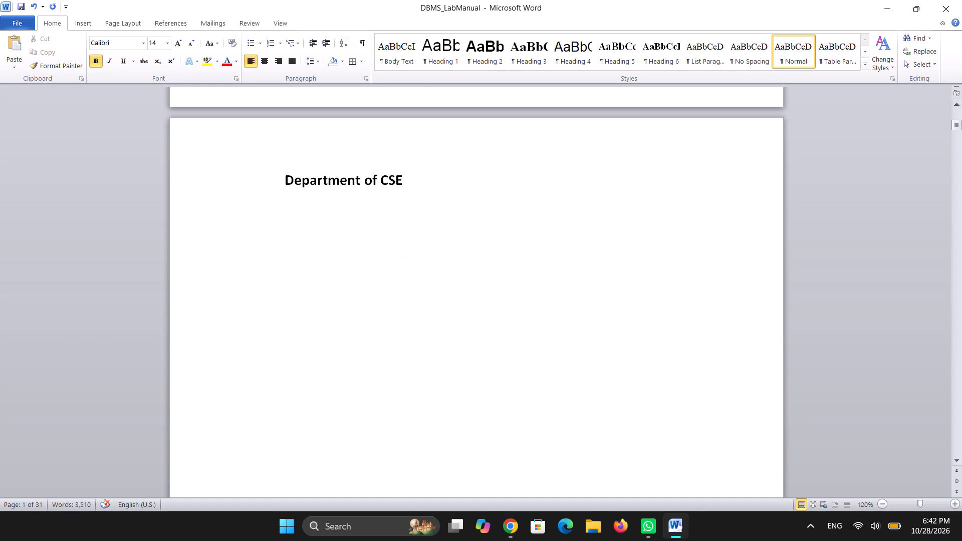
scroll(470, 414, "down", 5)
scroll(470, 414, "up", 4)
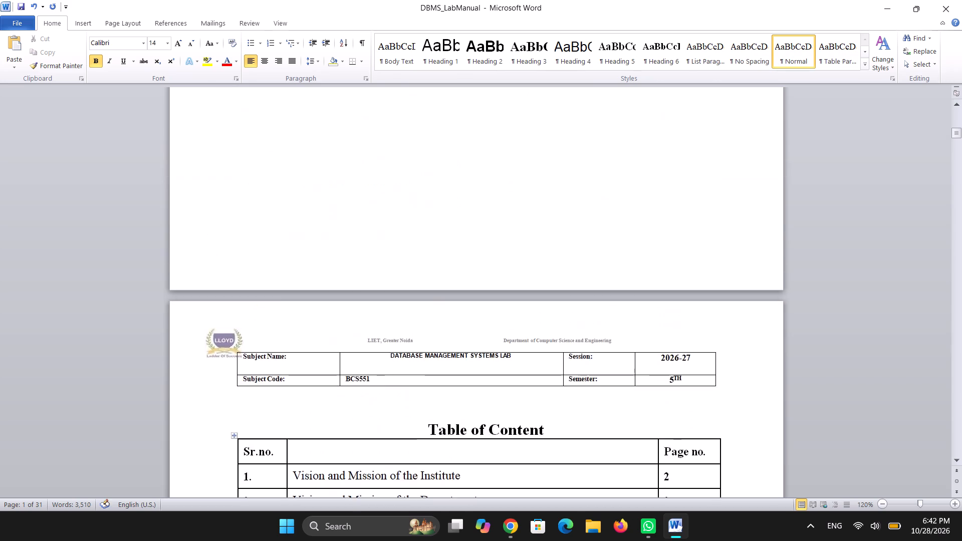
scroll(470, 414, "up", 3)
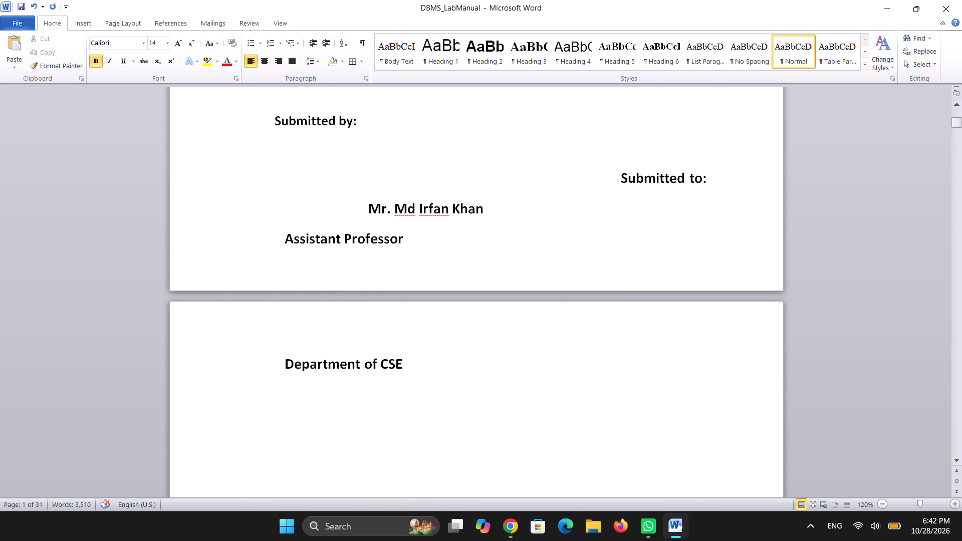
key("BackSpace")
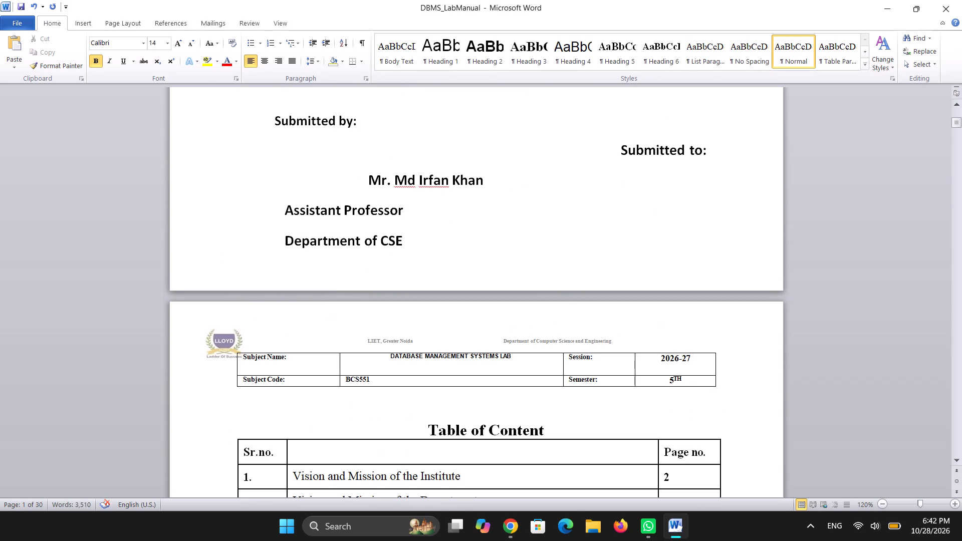
Delete the faculty name, "Assistant Professor", "Department of CSE" and "Submitted to:" text below "Submitted by:" on the cover.
left_click_drag(411, 248, 329, 210)
key("BackSpace")
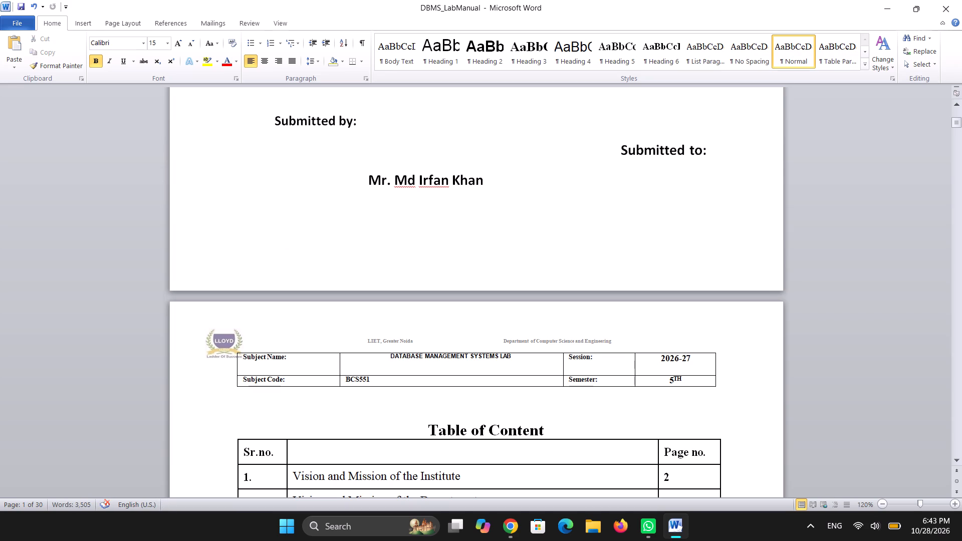
left_click_drag(486, 179, 378, 179)
key("BackSpace")
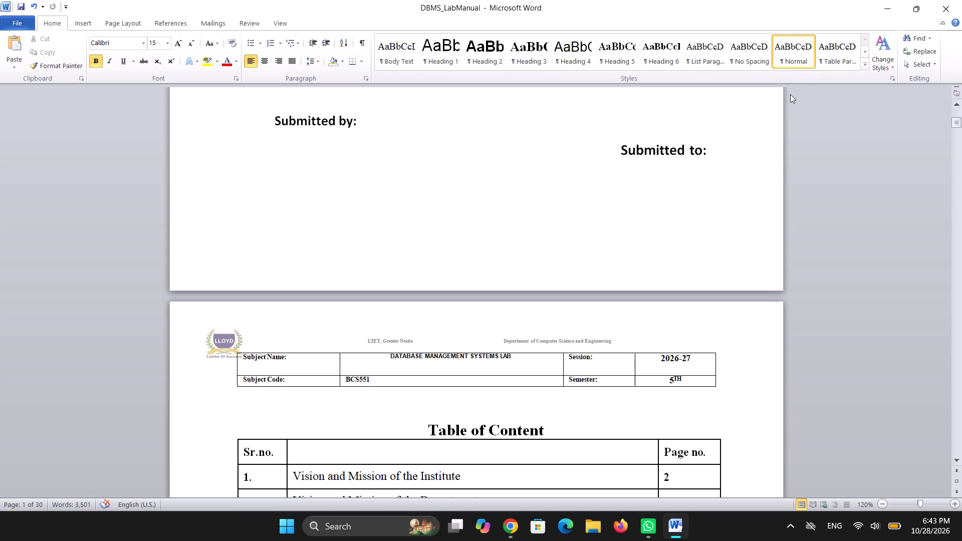
left_click_drag(710, 148, 653, 151)
key("BackSpace")
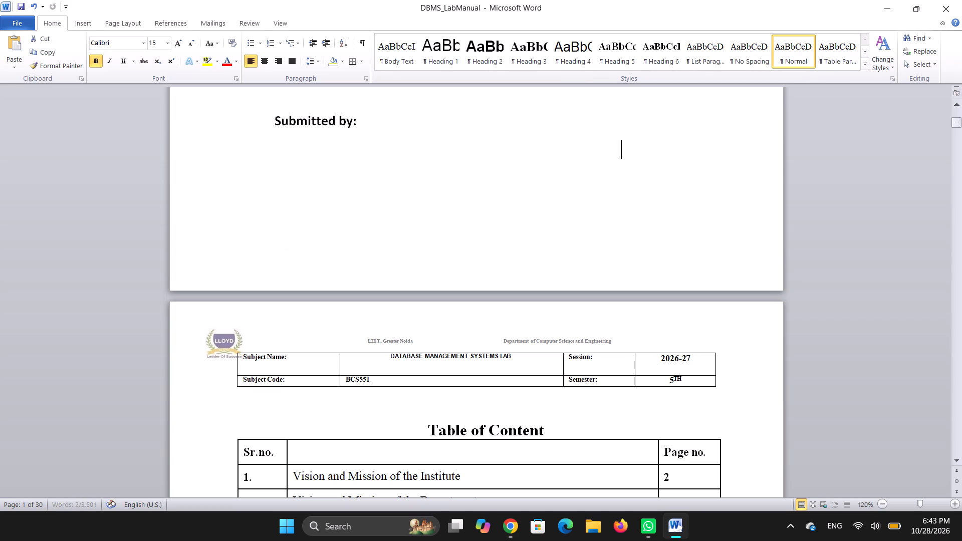
Add a space and eight tabs after "Submitted by:" to reach the far side of the same line.
scroll(653, 151, "up", 1)
left_click(367, 120)
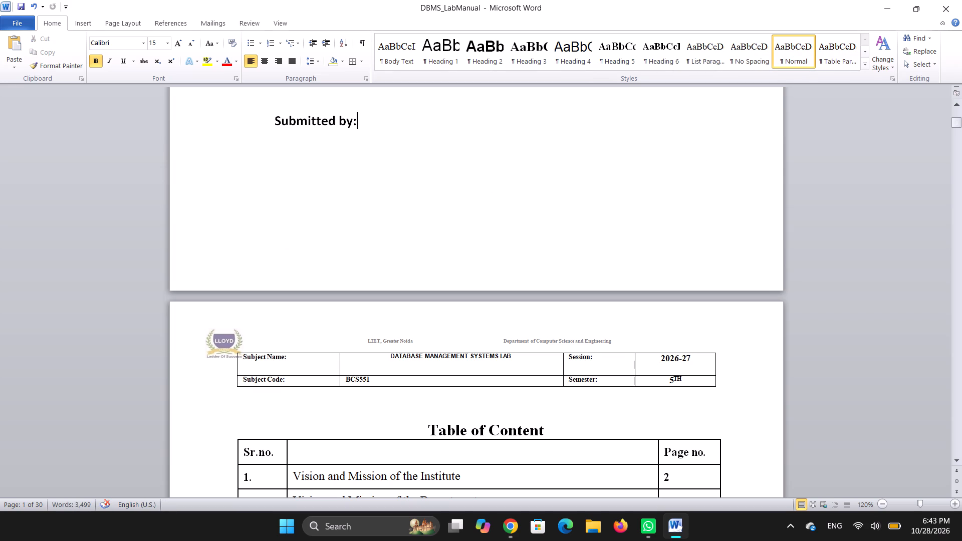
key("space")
key("Tab")
key("Tab")
key("Tab")
key("Tab")
key("Tab")
key("Tab")
key("Tab")
key("Tab")
scroll(367, 120, "up", 1)
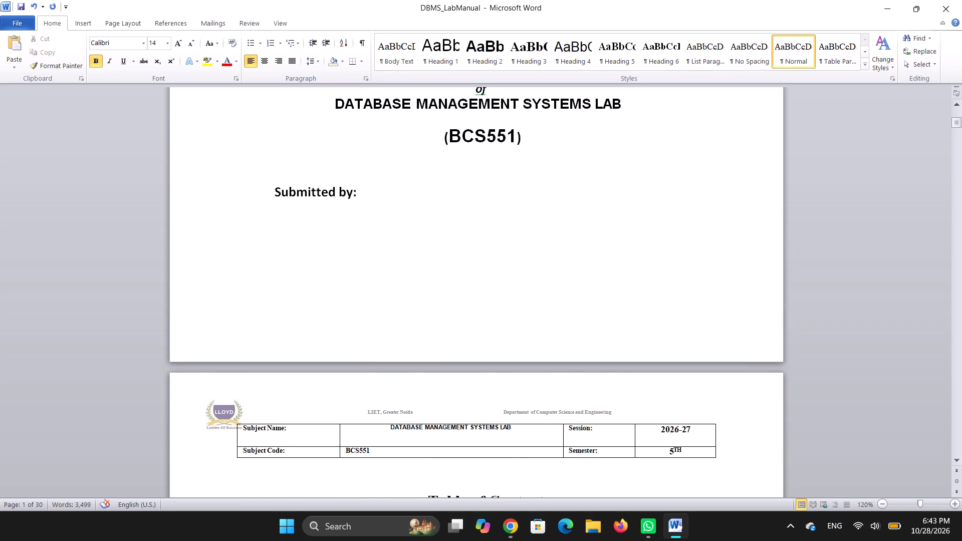
Shift "Submitted by:" slightly back toward the page's left margin by removing five leading spaces.
left_click(274, 191)
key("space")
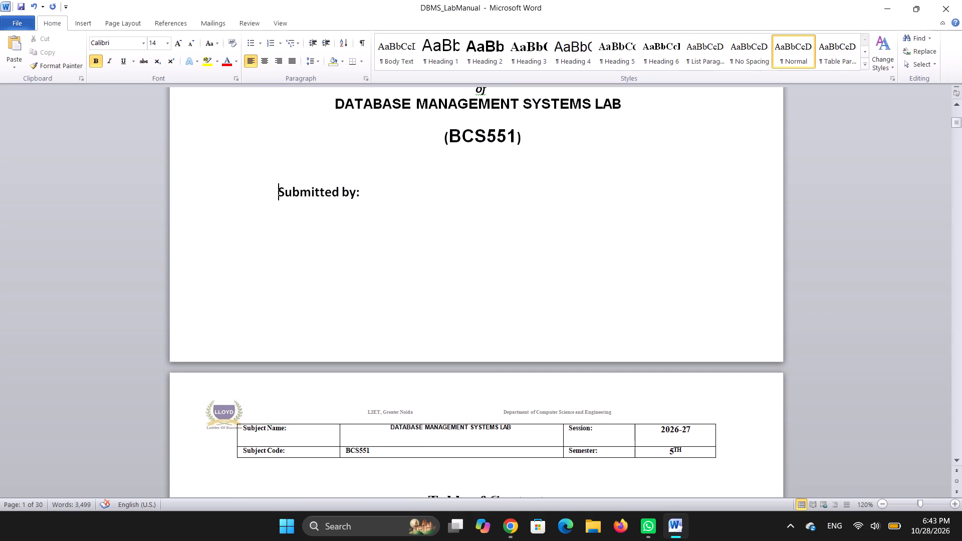
key("BackSpace")
key("BackSpace")
key("BackSpace")
key("BackSpace")
key("BackSpace")
key("BackSpace")
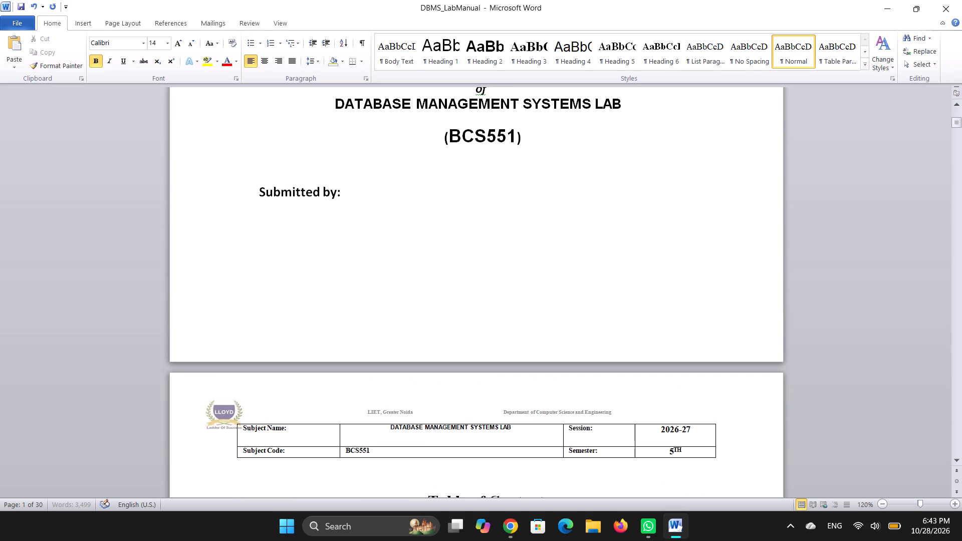
Enter "Submitted to:" after the tab spacing on the "Submitted by:" line.
left_click(617, 184)
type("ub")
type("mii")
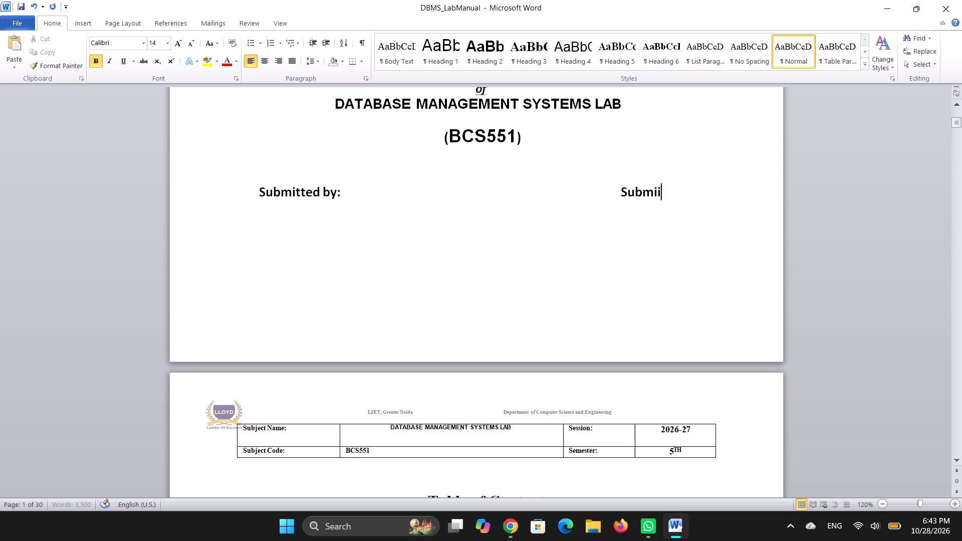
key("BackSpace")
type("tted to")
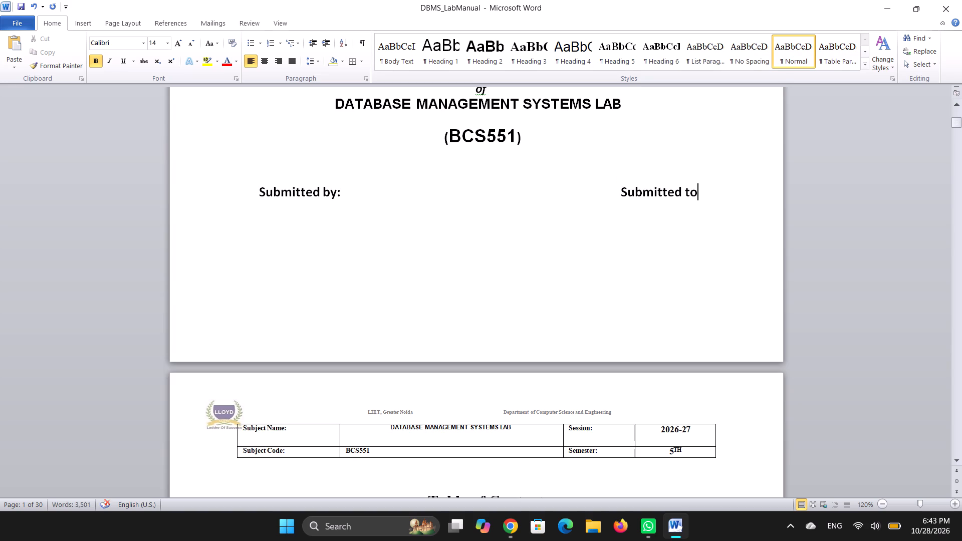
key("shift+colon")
Start a new line below the "Submitted by:" and "Submitted to:" headings and set its line spacing to 1.0.
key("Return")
left_click(318, 58)
left_click(327, 70)
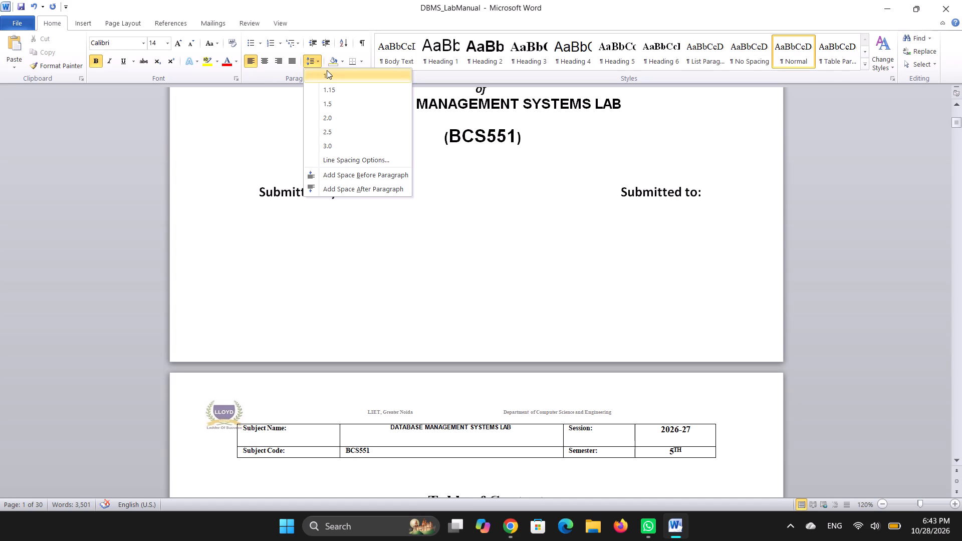
left_click(707, 190)
key("Return")
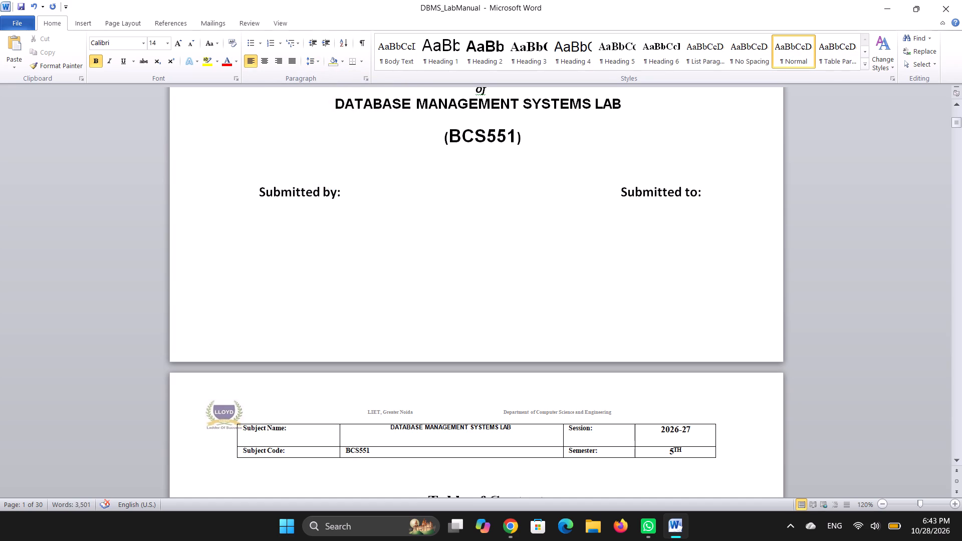
left_click(316, 63)
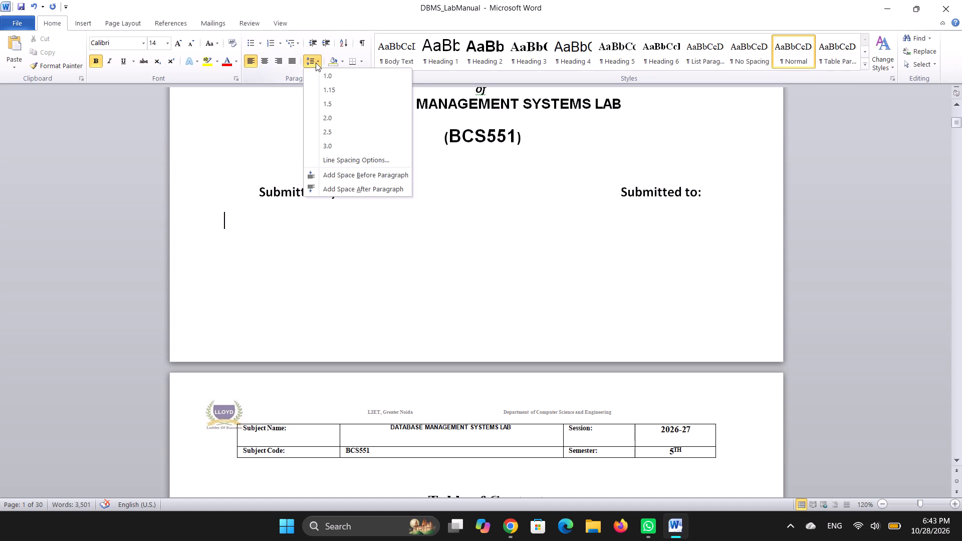
left_click(329, 76)
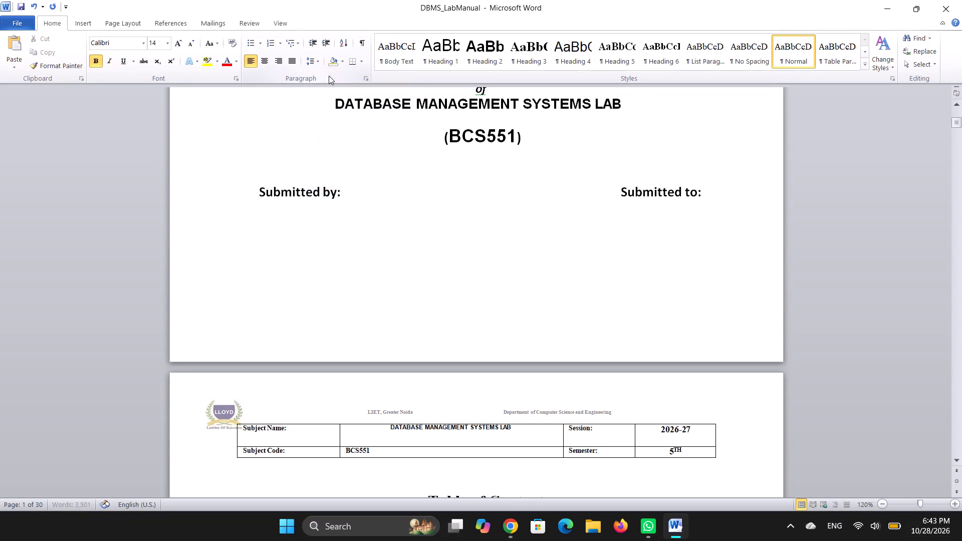
left_click(315, 62)
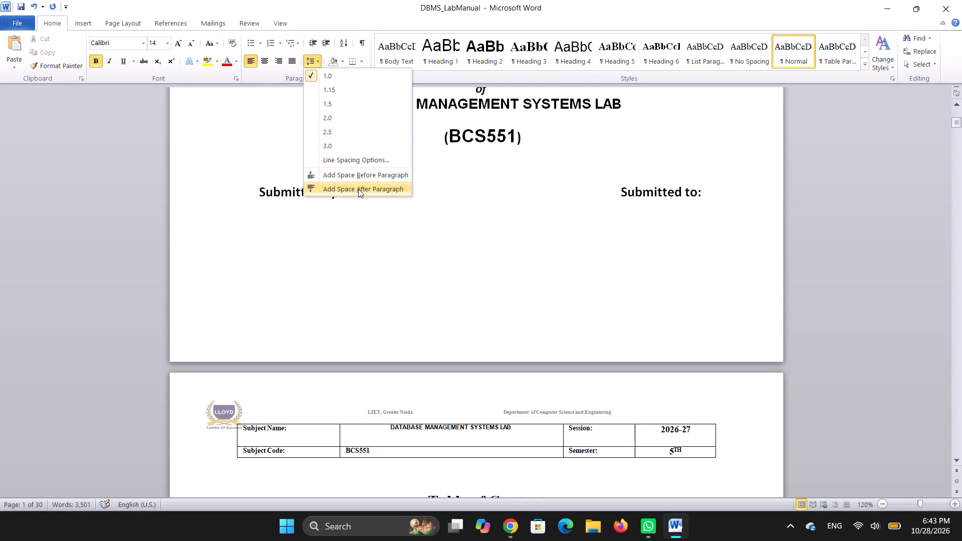
left_click(339, 158)
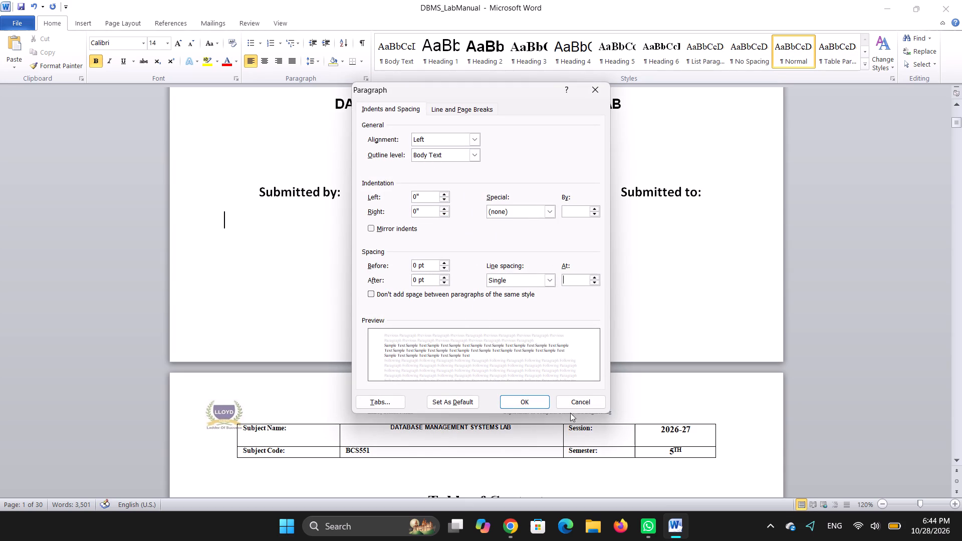
left_click(583, 399)
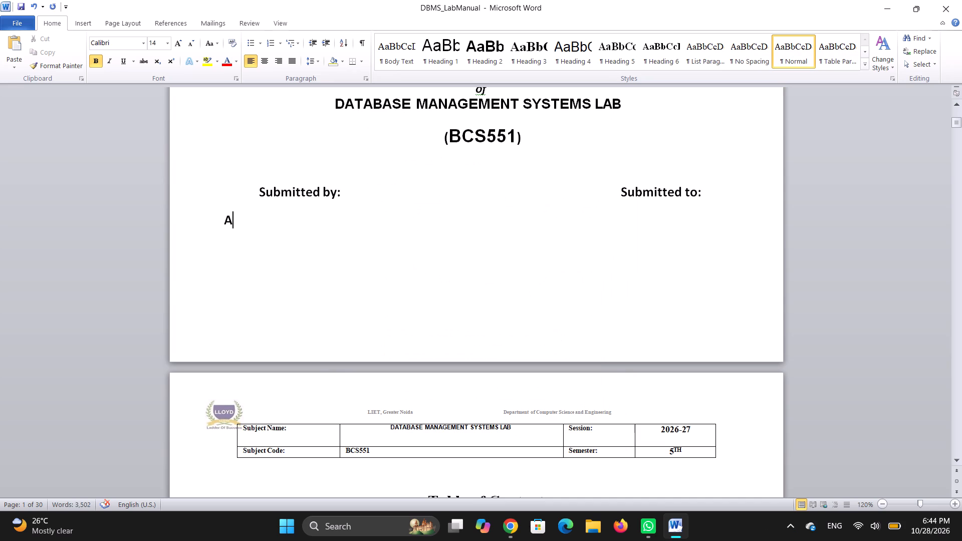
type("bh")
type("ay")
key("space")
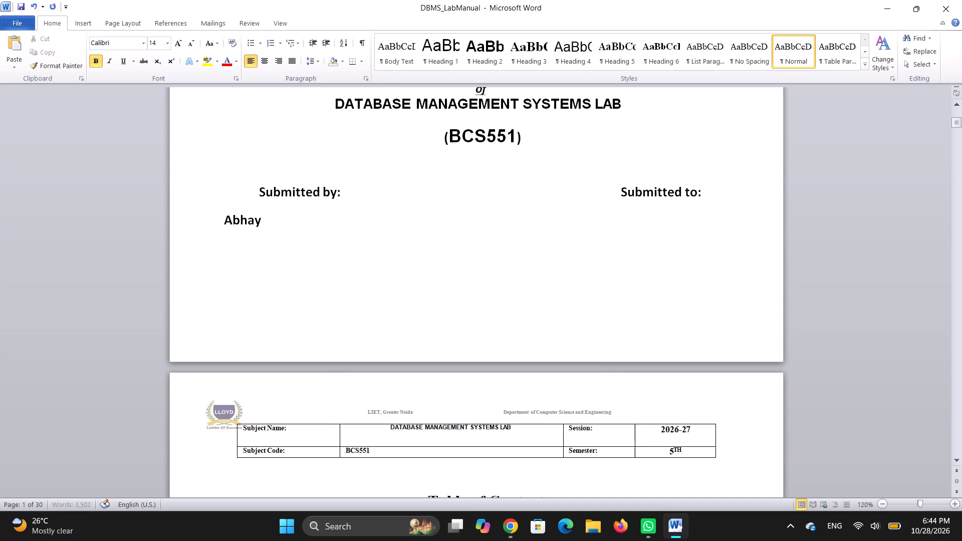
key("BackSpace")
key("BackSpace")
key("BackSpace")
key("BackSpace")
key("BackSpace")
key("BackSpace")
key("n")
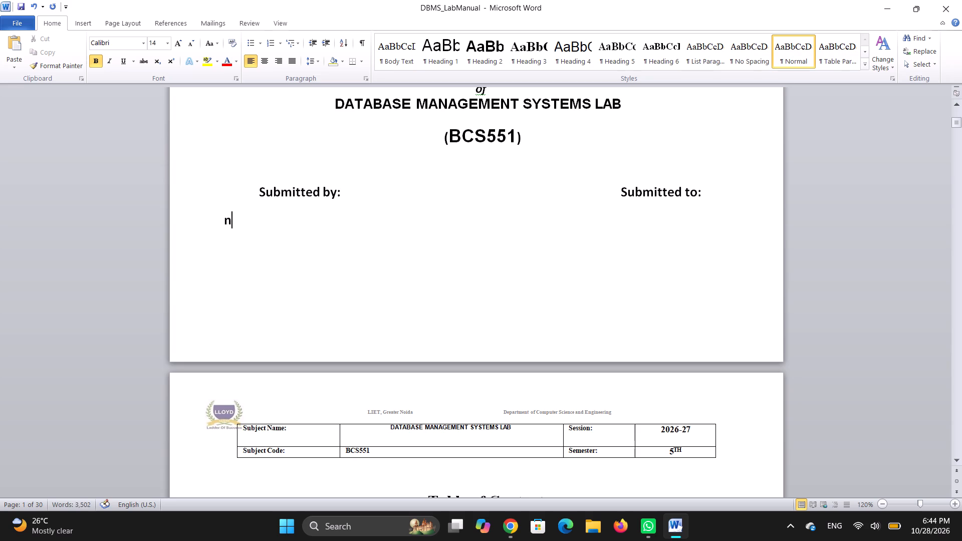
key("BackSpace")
Enter the label "Name:" followed by the student's name on the line below "Submitted by:".
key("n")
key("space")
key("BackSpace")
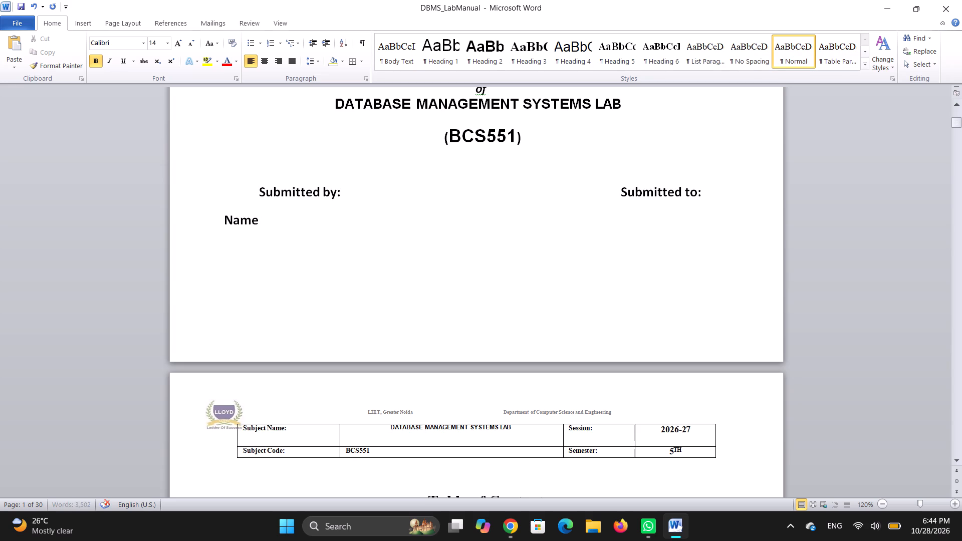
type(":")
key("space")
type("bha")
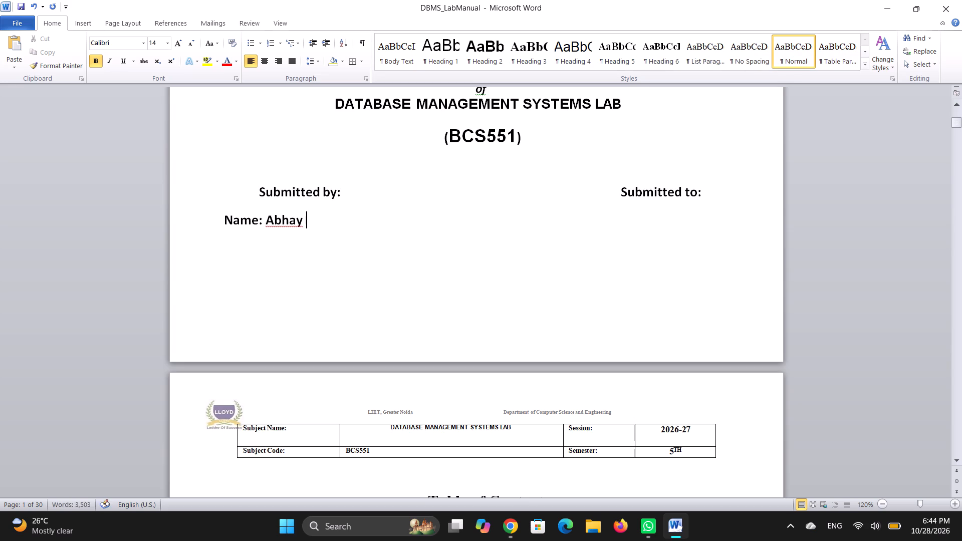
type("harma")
Indent the "Name:" line with nine leading spaces to bring it under "Submitted by:".
left_click(226, 217)
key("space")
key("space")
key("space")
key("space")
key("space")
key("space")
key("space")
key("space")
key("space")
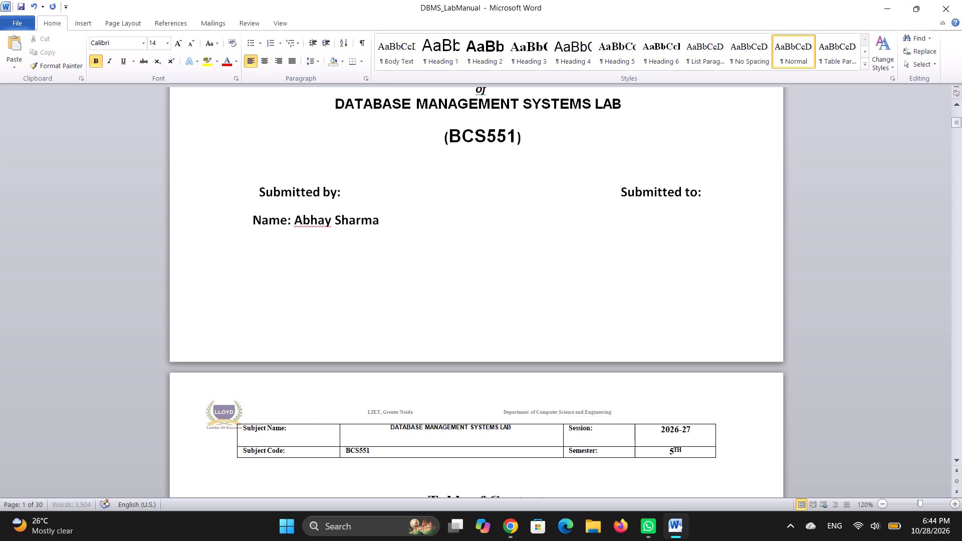
Indent the student's "Name:" line so it lines up beneath the "Submitted by:" heading.
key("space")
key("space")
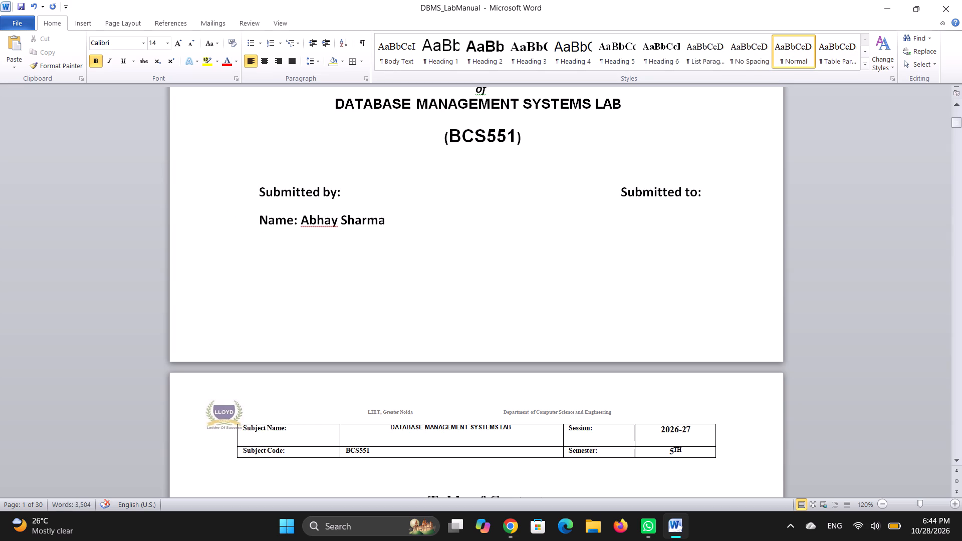
Place the faculty member's name on the same line as the student's name, aligned beneath the "Submitted to:" heading.
left_click(607, 214)
key("Tab")
key("Tab")
key("Tab")
key("Tab")
key("Tab")
key("Tab")
key("Tab")
key("BackSpace")
Enter the faculty member's full name with the title "Mr." on the student's "Name:" line, in the "Submitted to:" block.
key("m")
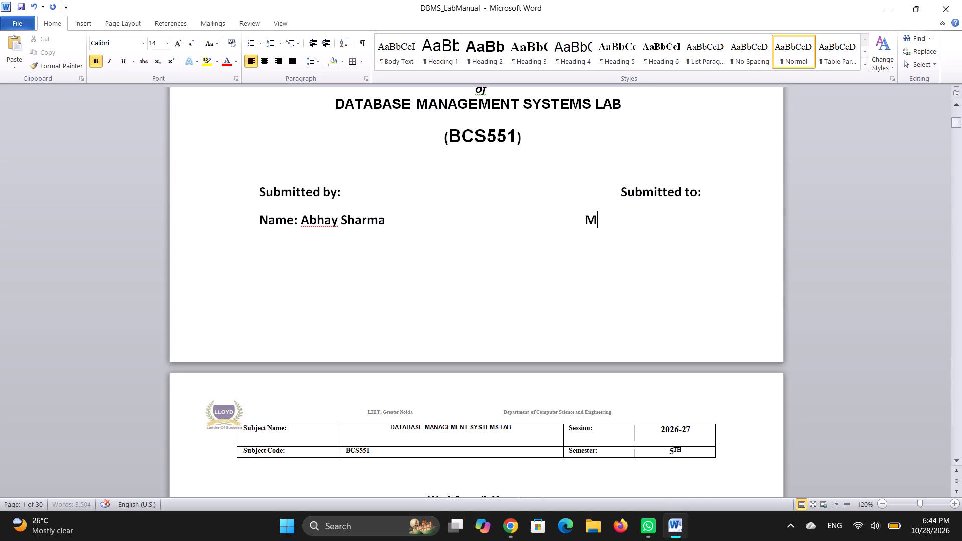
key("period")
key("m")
key("BackSpace")
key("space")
key("BackSpace")
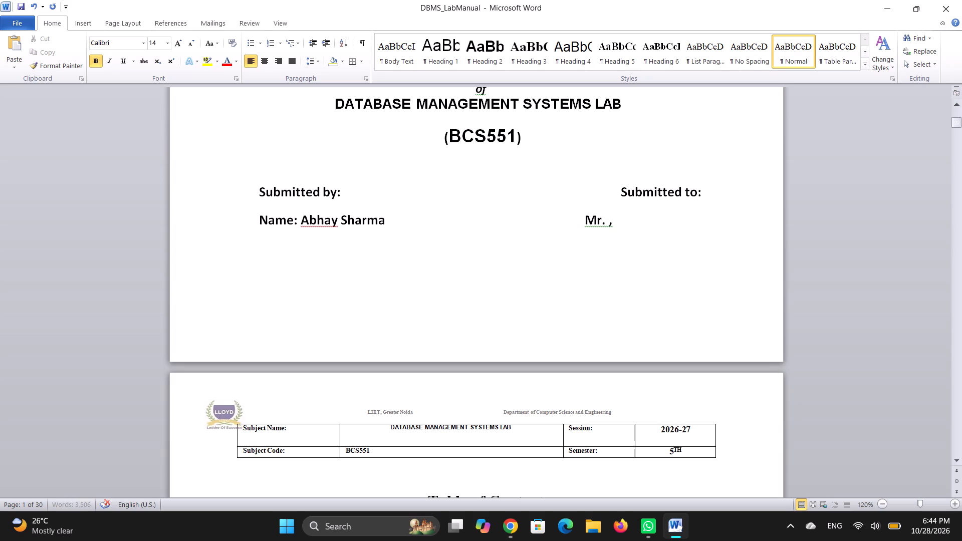
key("BackSpace")
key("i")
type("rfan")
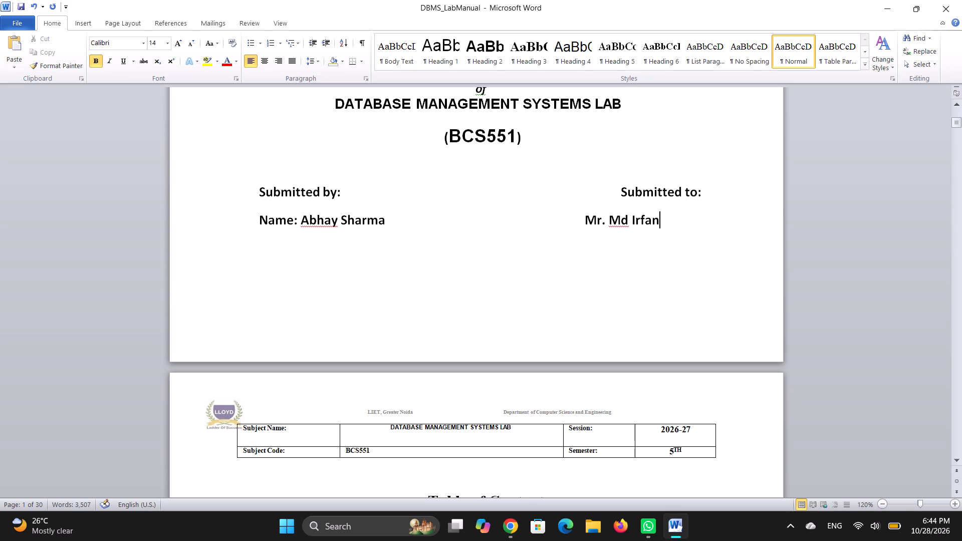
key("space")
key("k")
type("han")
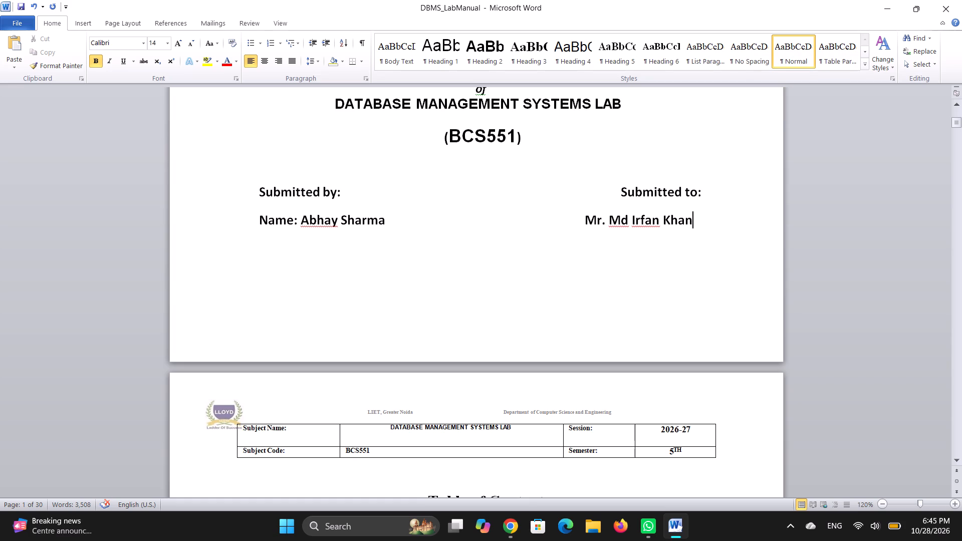
Shift the faculty member's name along its line with extra spaces so it sits centred beneath the "Submitted to:" heading.
left_click(587, 217)
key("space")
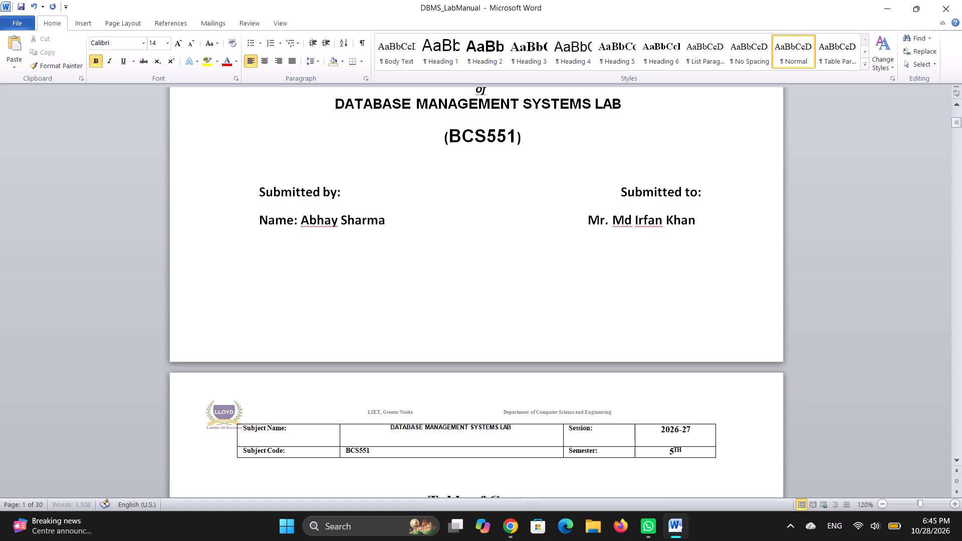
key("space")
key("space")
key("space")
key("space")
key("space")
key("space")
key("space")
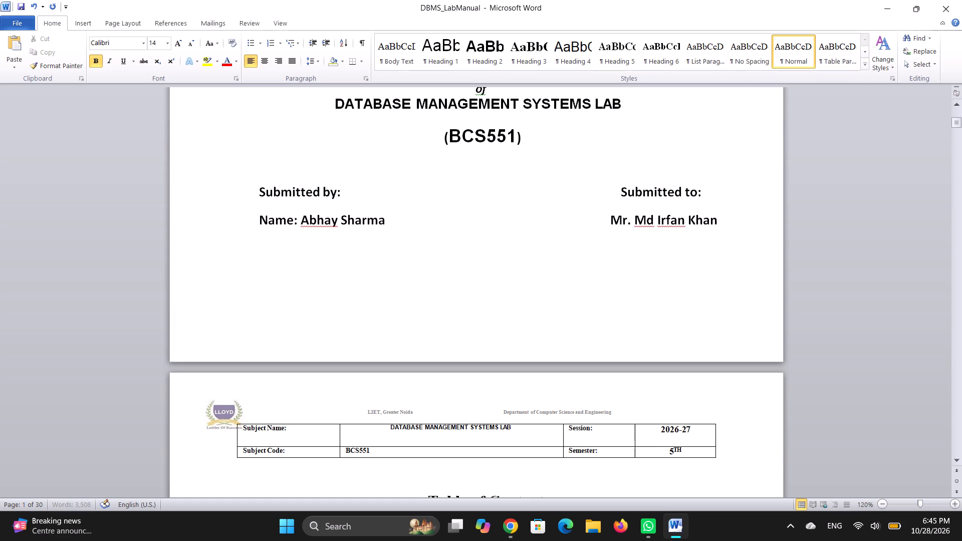
Start a new indented line directly below the student and faculty names.
left_click(725, 220)
key("Return")
key("Tab")
Set the line spacing of the "Submitted by:"/"Submitted to:" heading line and the names line to 1.0.
left_click_drag(735, 224, 289, 187)
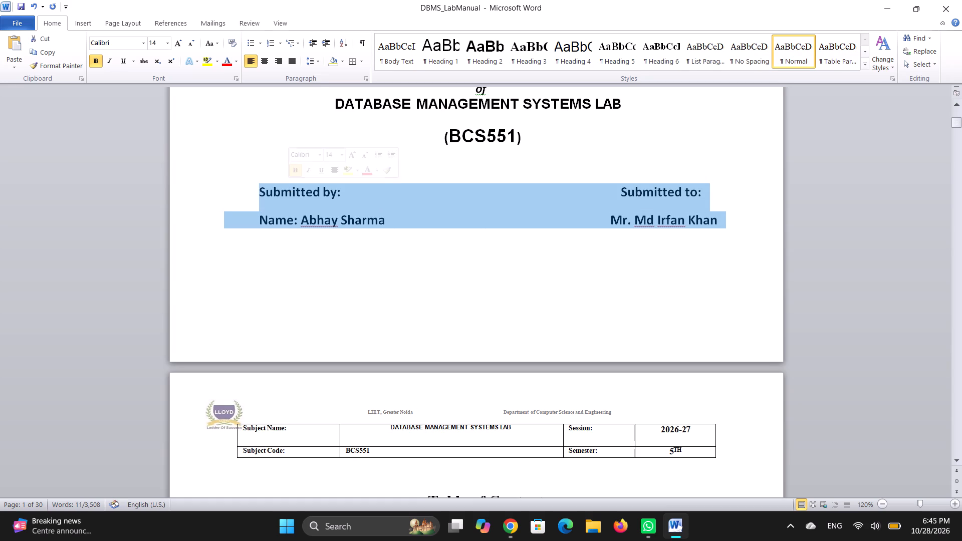
left_click(318, 62)
left_click(325, 72)
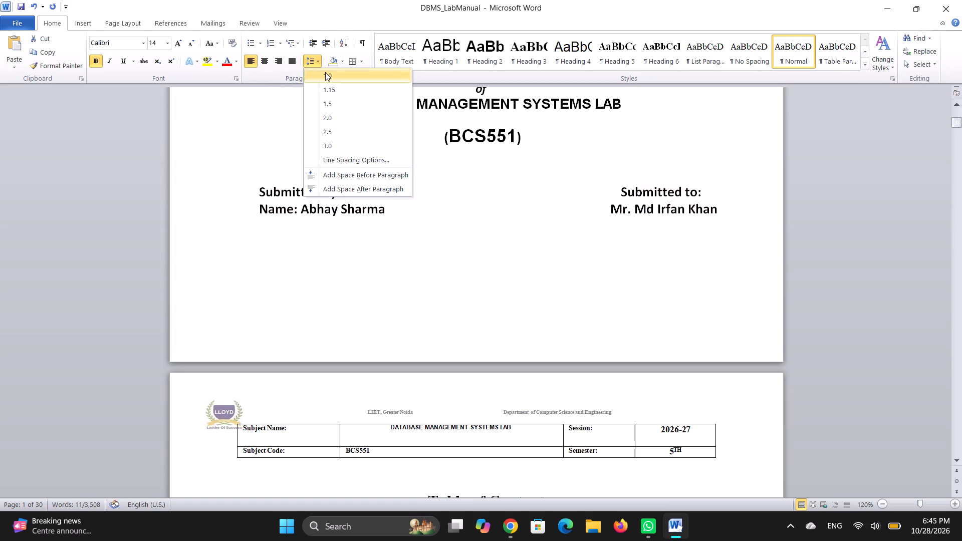
left_click(429, 237)
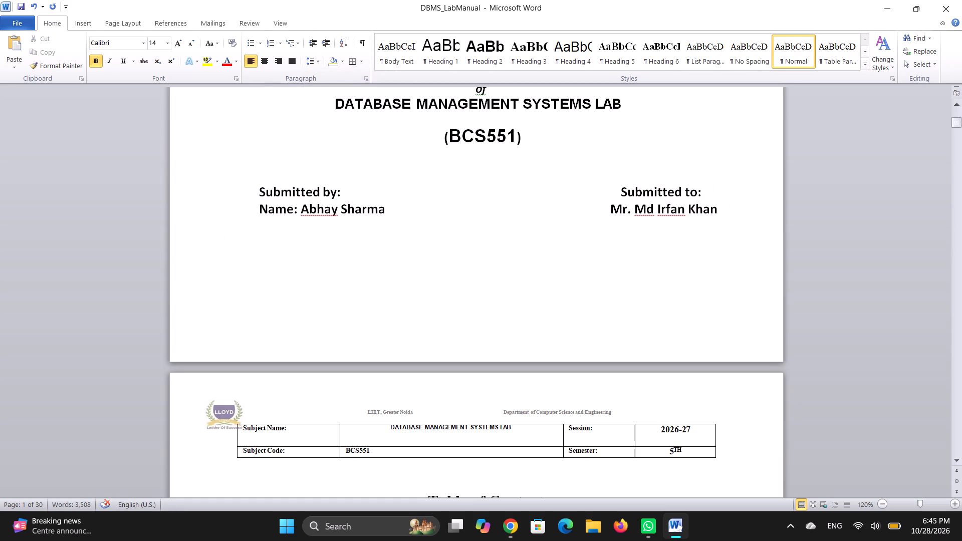
Start a new line below the student and faculty names and enter "Roll" on it.
left_click(389, 210)
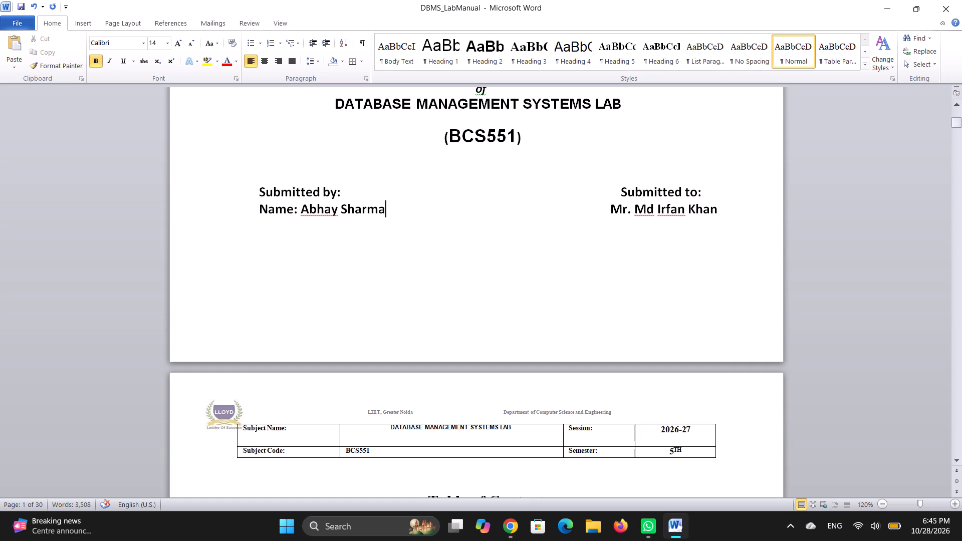
left_click(718, 210)
key("Return")
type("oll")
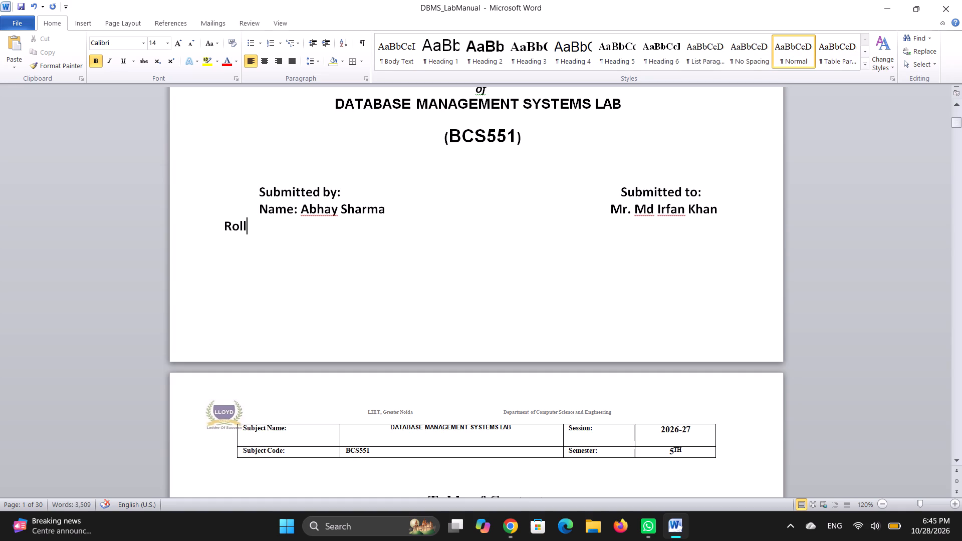
Insert a blank line between the names line and the "Roll" line.
left_click(718, 210)
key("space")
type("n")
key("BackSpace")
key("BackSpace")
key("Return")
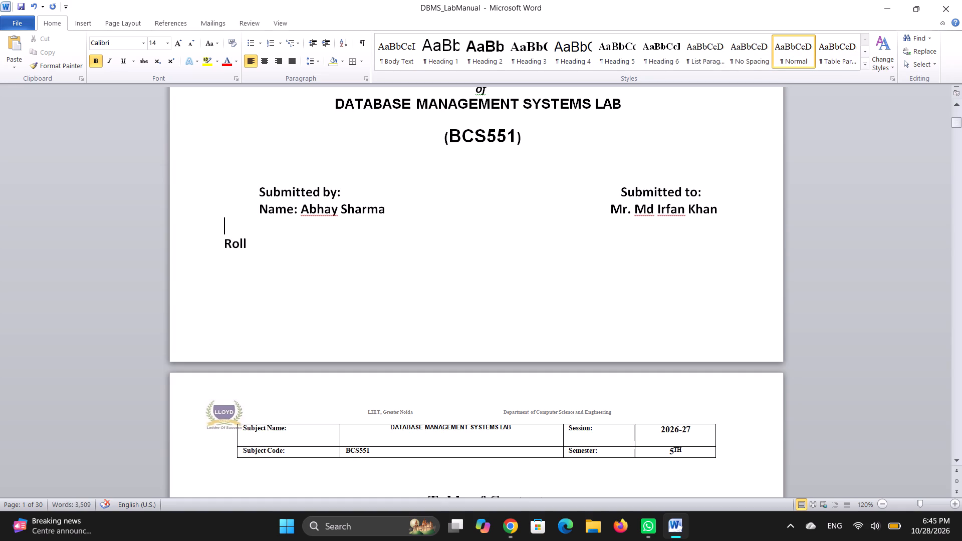
Remove the blank line between the names line and the "Roll" line.
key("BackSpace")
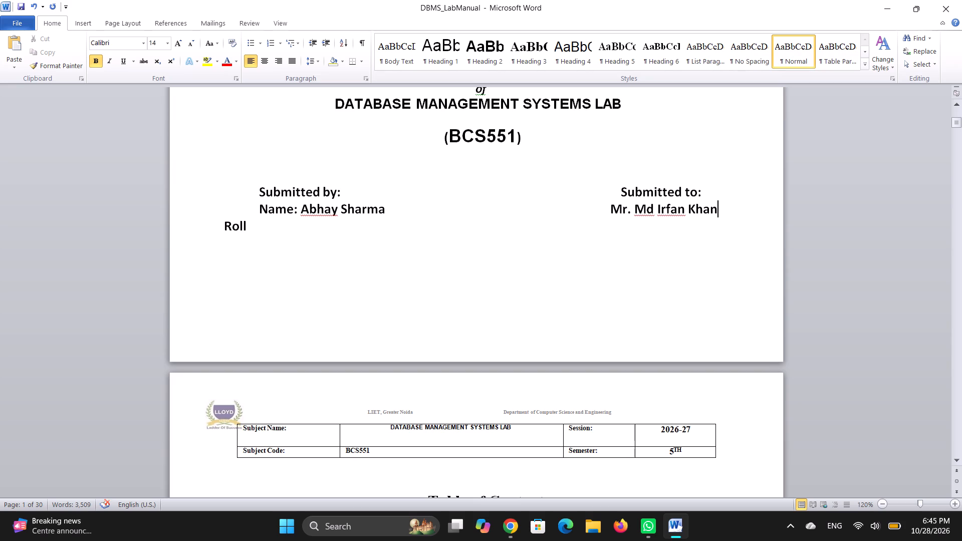
Complete the "Roll" line as "Roll No. :" followed by the student's roll number.
left_click(252, 225)
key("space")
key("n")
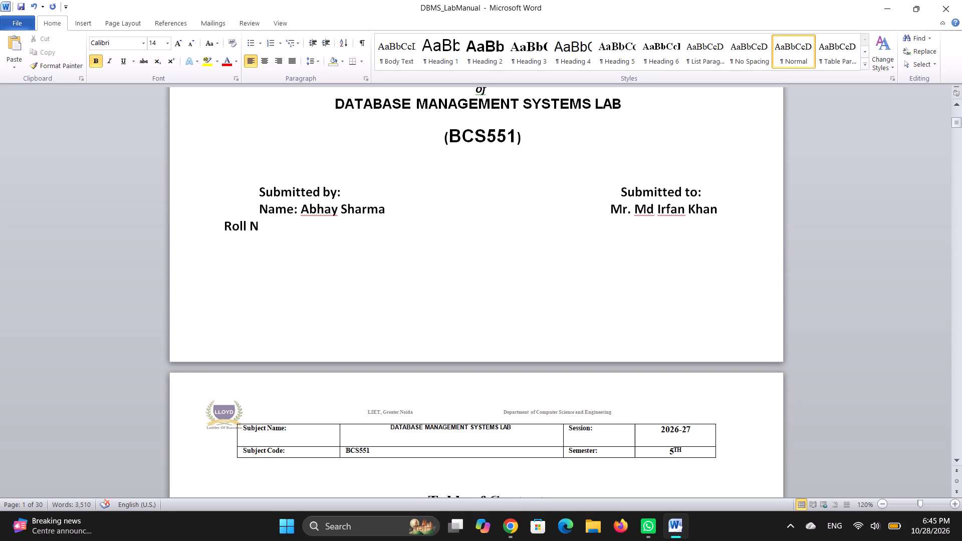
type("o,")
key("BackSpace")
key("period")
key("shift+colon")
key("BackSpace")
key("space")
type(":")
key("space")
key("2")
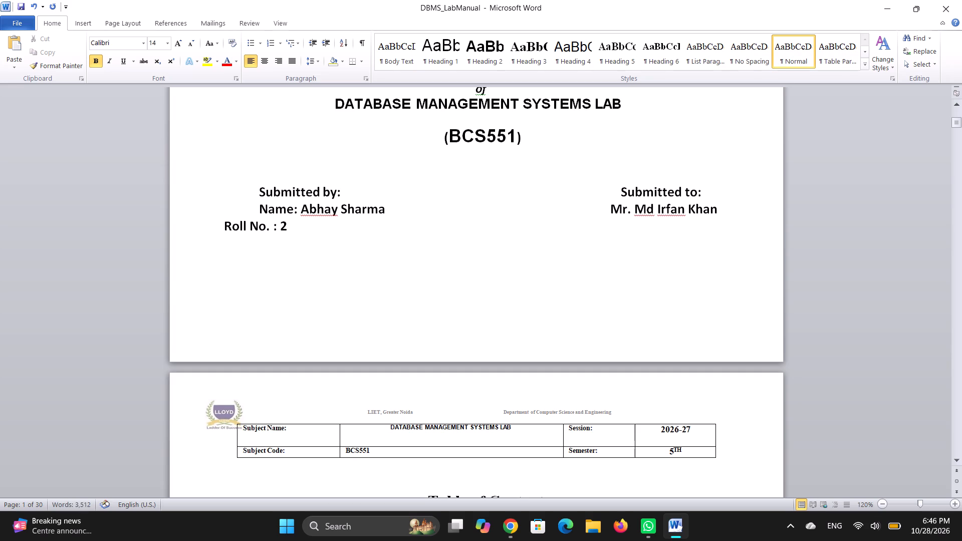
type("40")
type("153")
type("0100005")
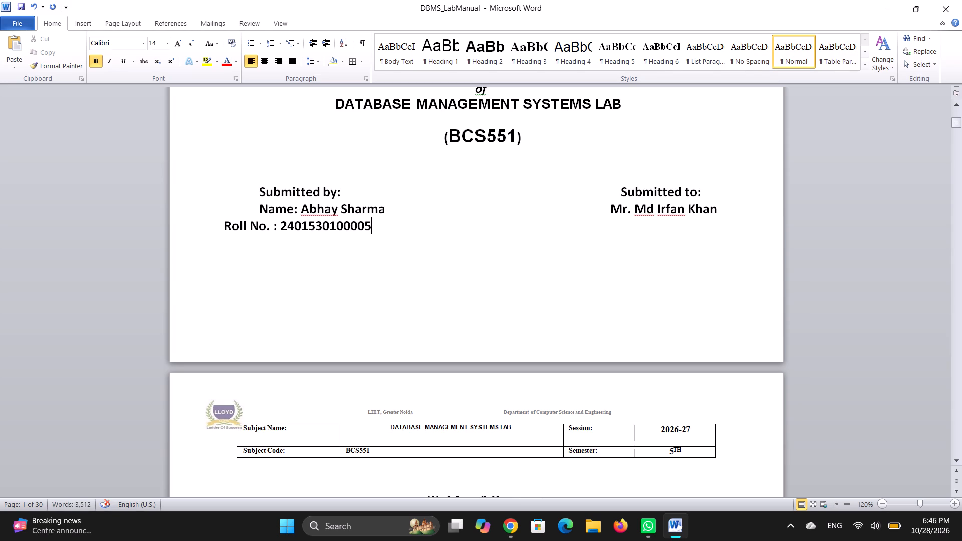
Add "Assistant Professor" on the roll number line, spaced across to sit below the faculty member's name.
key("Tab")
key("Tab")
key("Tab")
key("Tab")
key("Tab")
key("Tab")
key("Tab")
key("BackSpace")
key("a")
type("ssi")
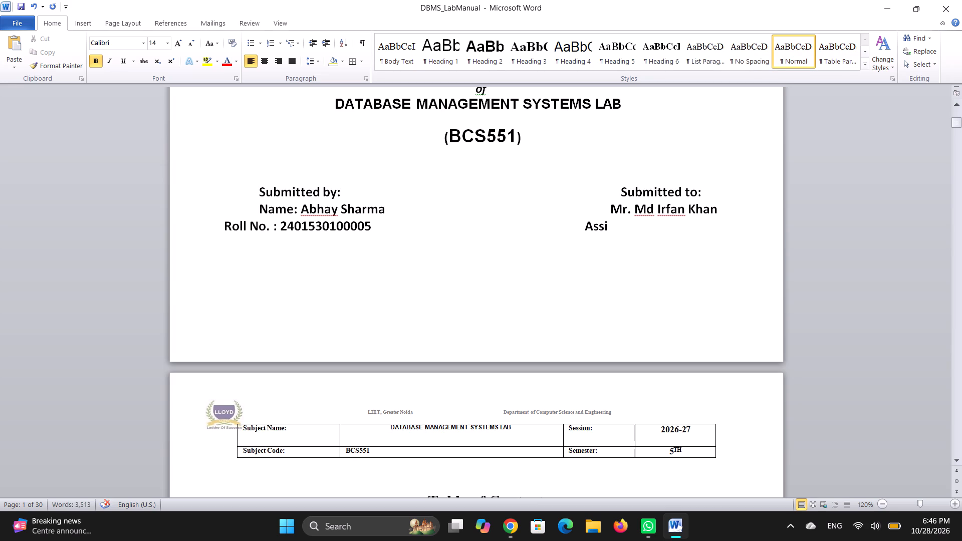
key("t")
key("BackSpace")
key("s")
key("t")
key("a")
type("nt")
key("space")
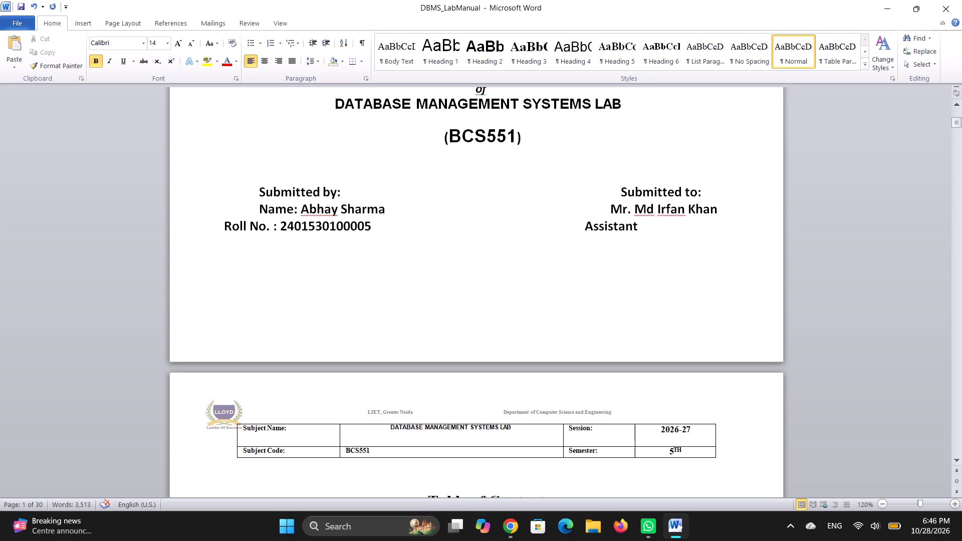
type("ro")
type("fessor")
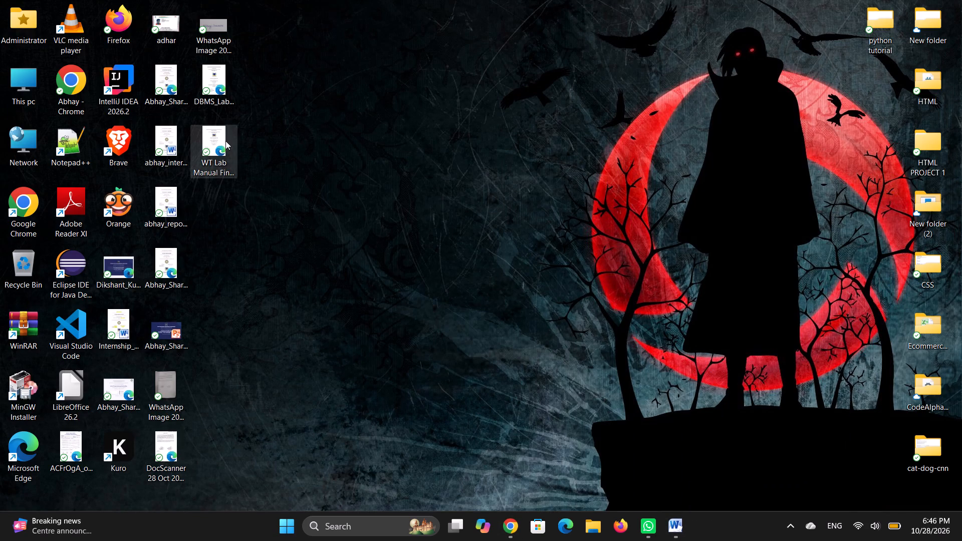
double_click(223, 173)
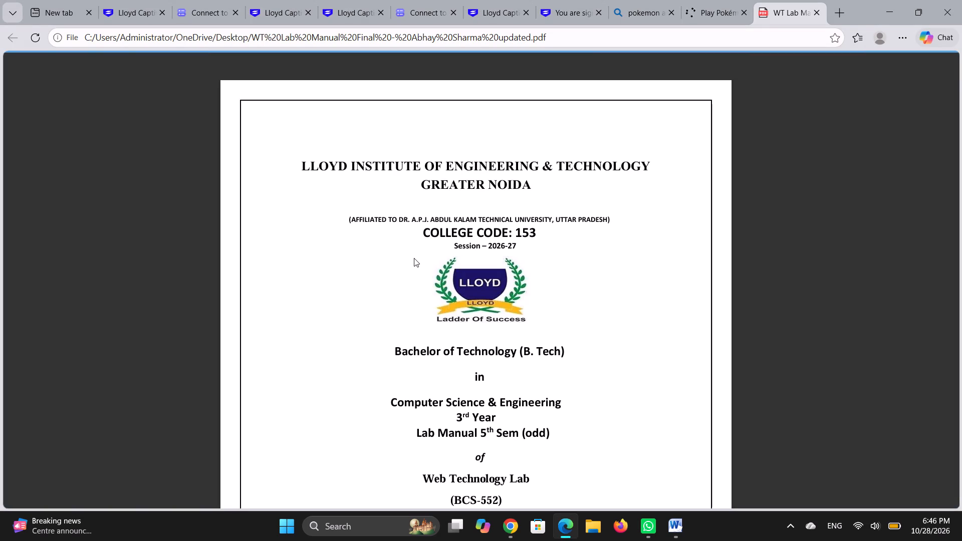
scroll(414, 258, "down", 3)
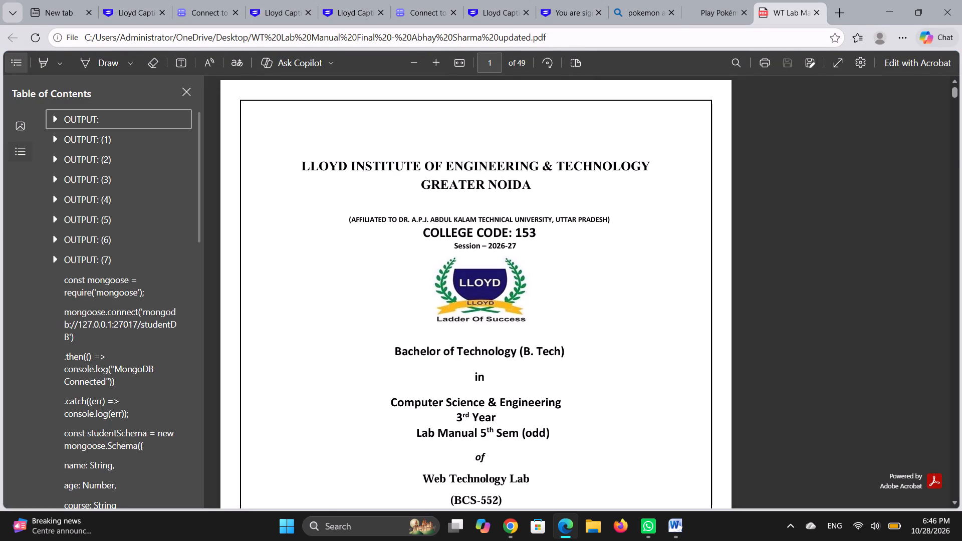
scroll(432, 341, "down", 4)
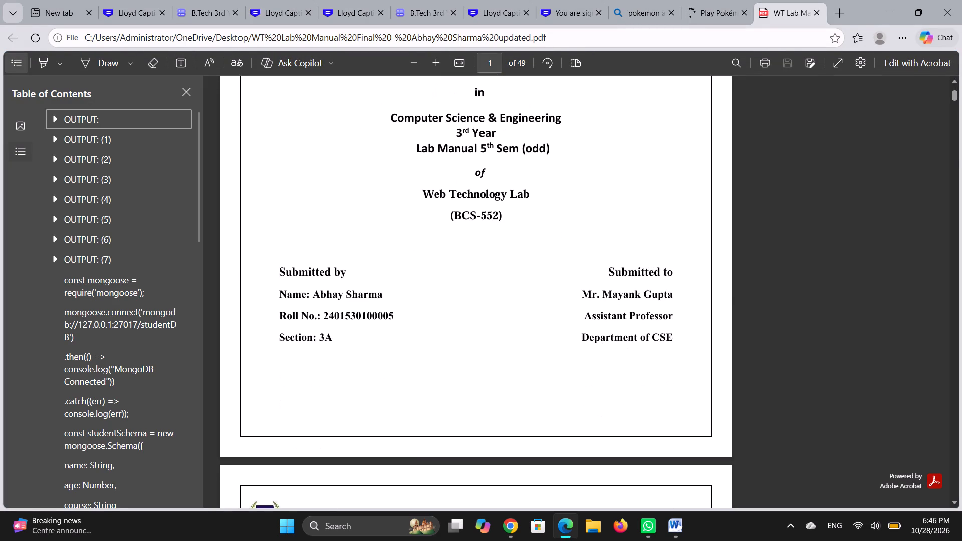
left_click(802, 278)
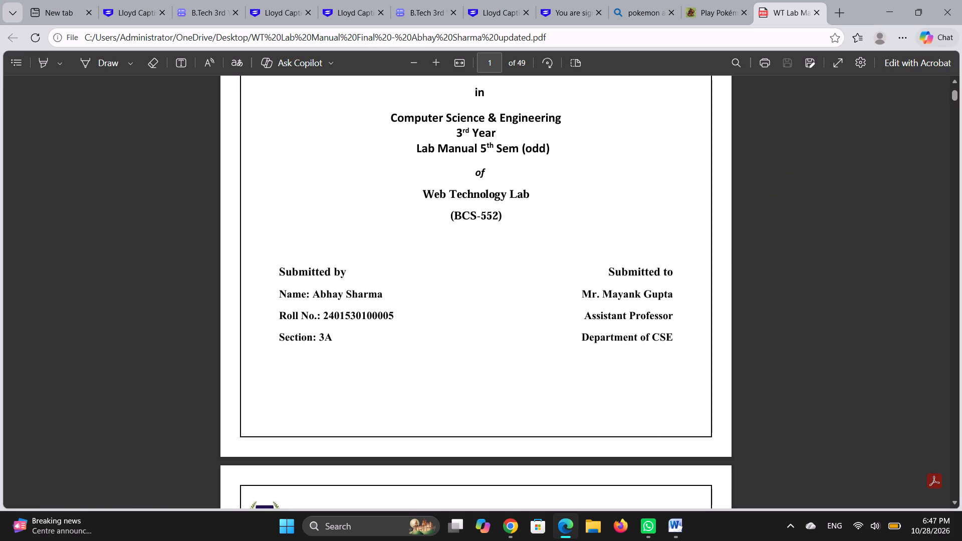
Back in the Word document, shift "Assistant Professor" across so it starts directly beneath the faculty member's name.
left_click(673, 522)
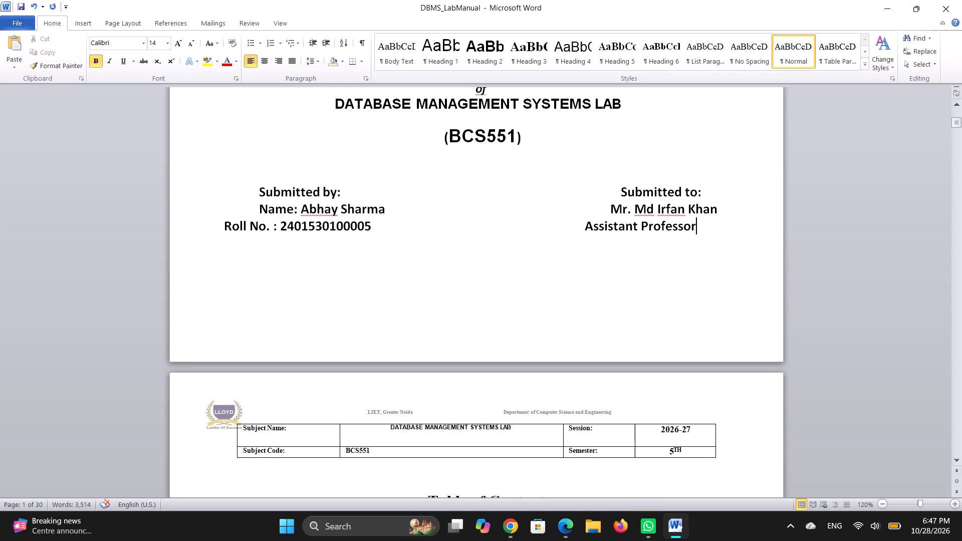
left_click(582, 224)
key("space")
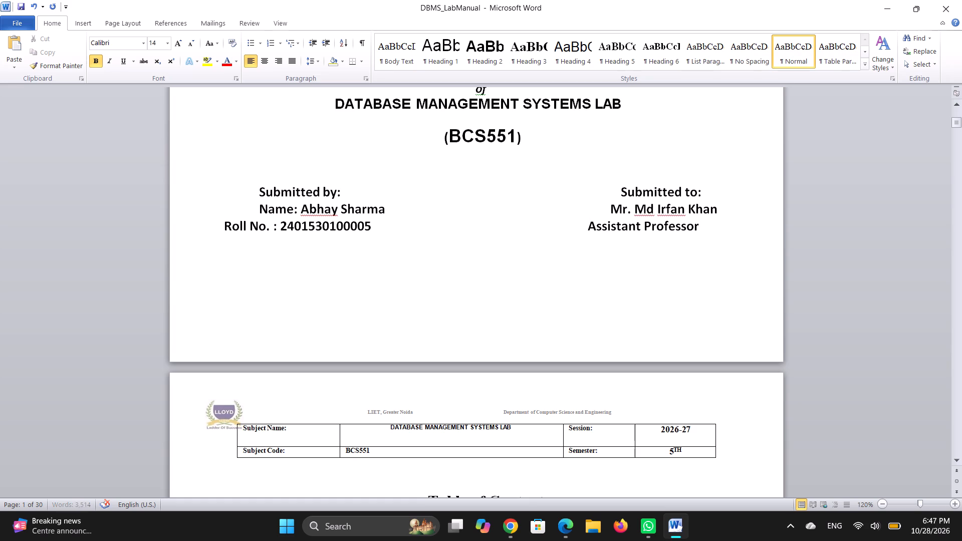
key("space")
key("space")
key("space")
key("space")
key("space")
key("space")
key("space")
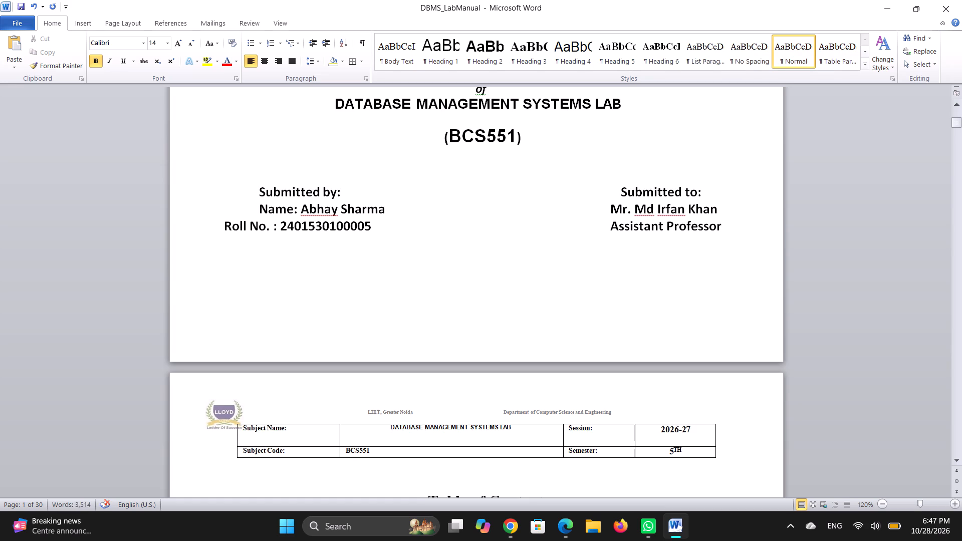
Shift the faculty member's name and "Assistant Professor" so both start in line with the "Submitted to:" heading.
left_click(610, 203)
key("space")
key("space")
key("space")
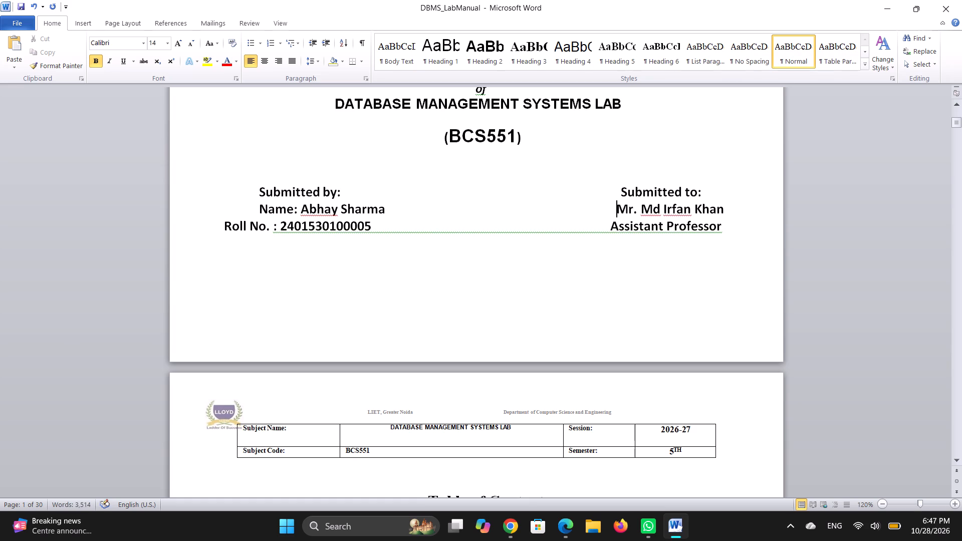
left_click(610, 221)
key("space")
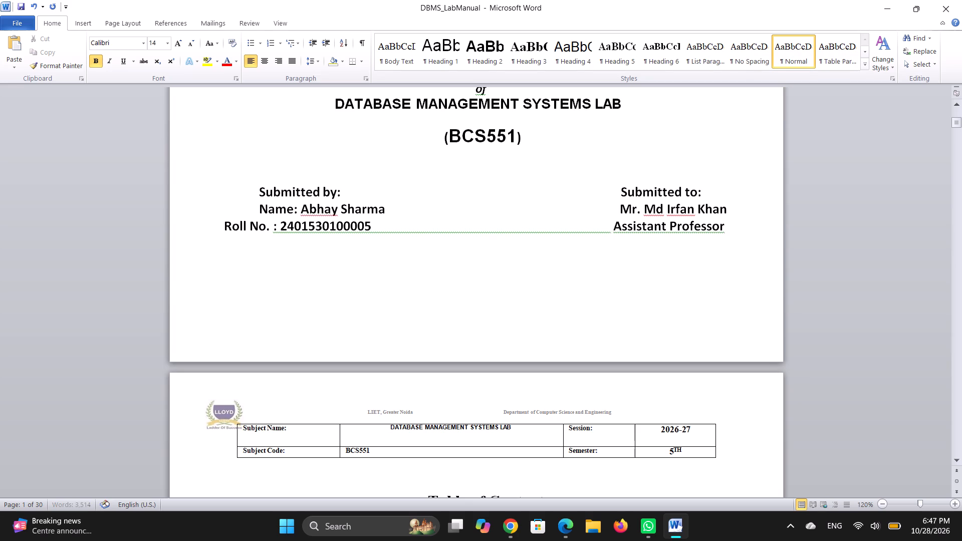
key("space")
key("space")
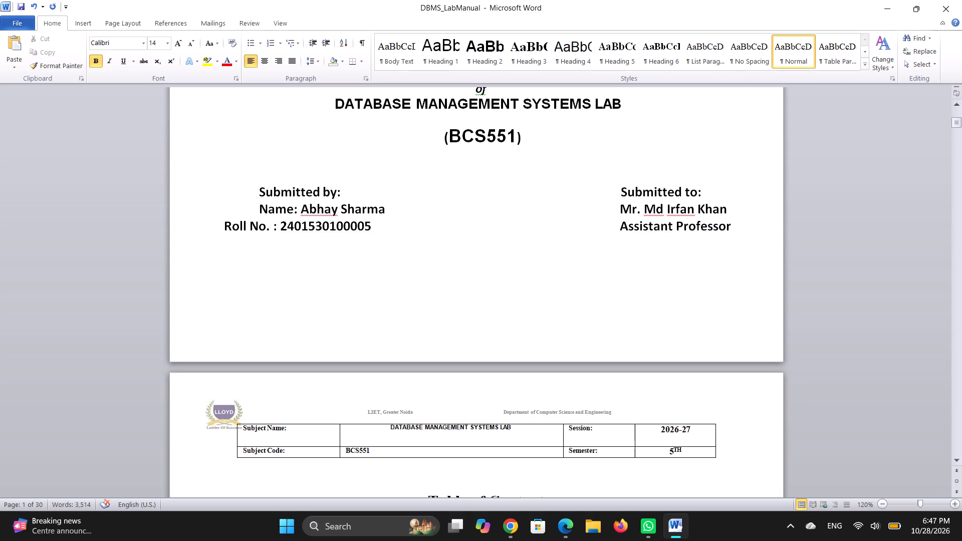
Indent the "Roll No. :" line so it lines up beneath the student's "Name:" line.
left_click(222, 223)
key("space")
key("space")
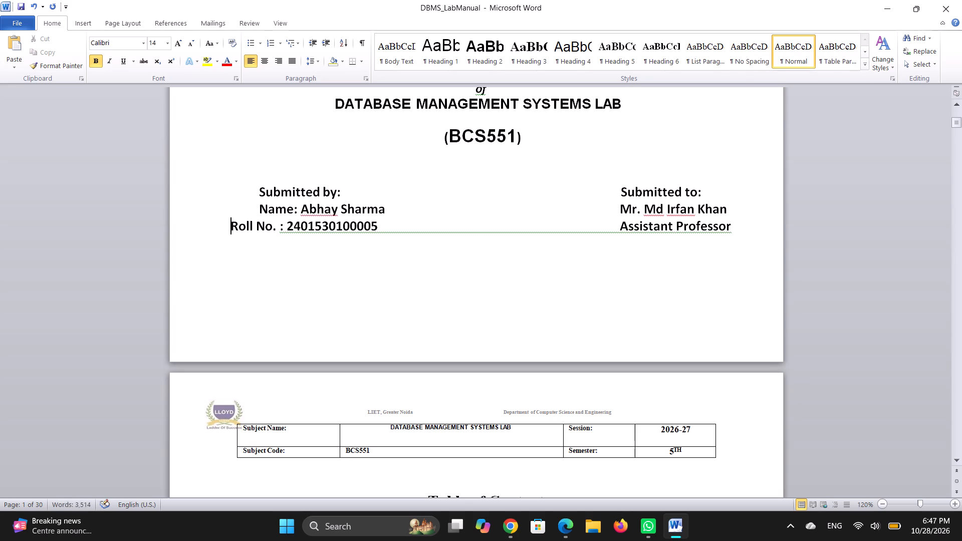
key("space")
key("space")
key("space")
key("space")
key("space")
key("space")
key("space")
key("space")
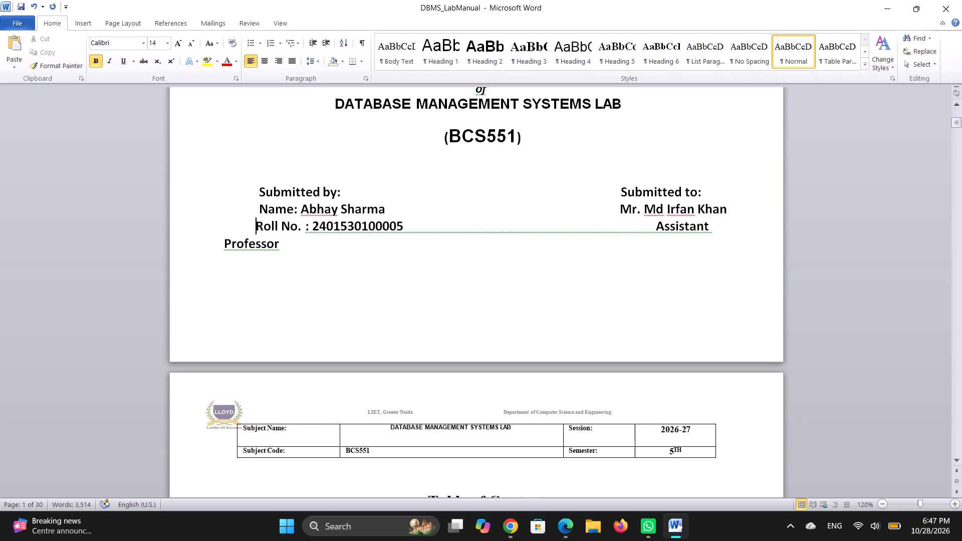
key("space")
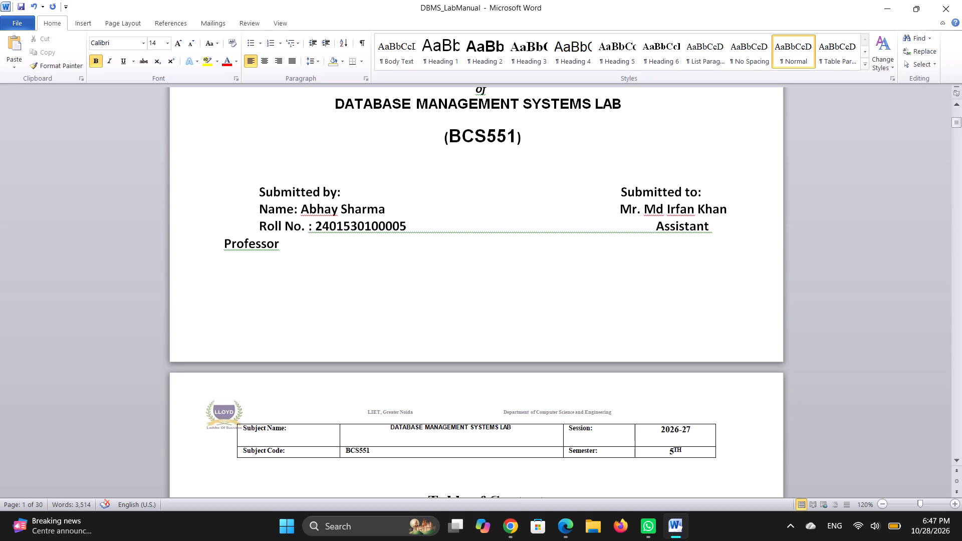
Shift "Assistant Professor" back onto the roll number line so it starts directly beneath the faculty member's name.
left_click(658, 224)
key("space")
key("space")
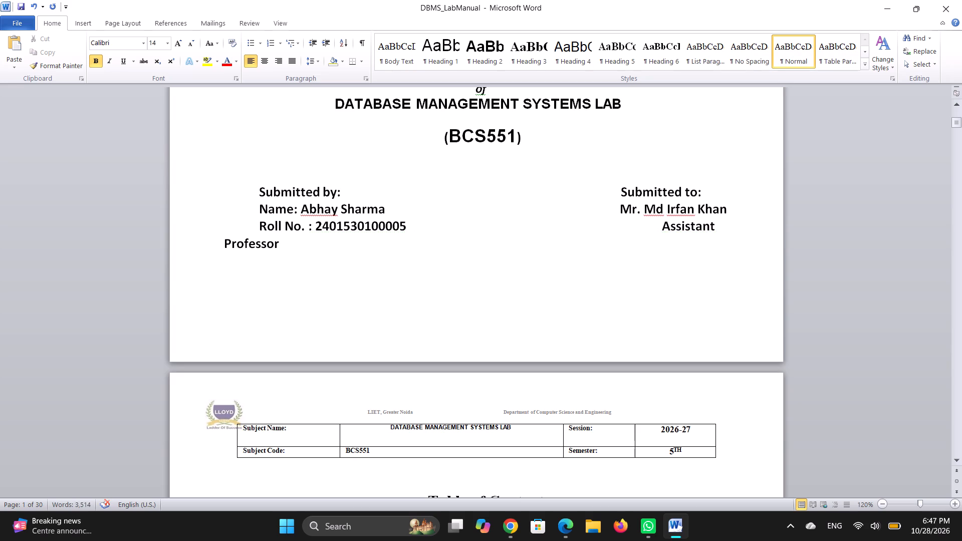
key("BackSpace")
key("BackSpace")
key("BackSpace")
key("BackSpace")
key("BackSpace")
key("BackSpace")
key("BackSpace")
key("BackSpace")
key("BackSpace")
key("BackSpace")
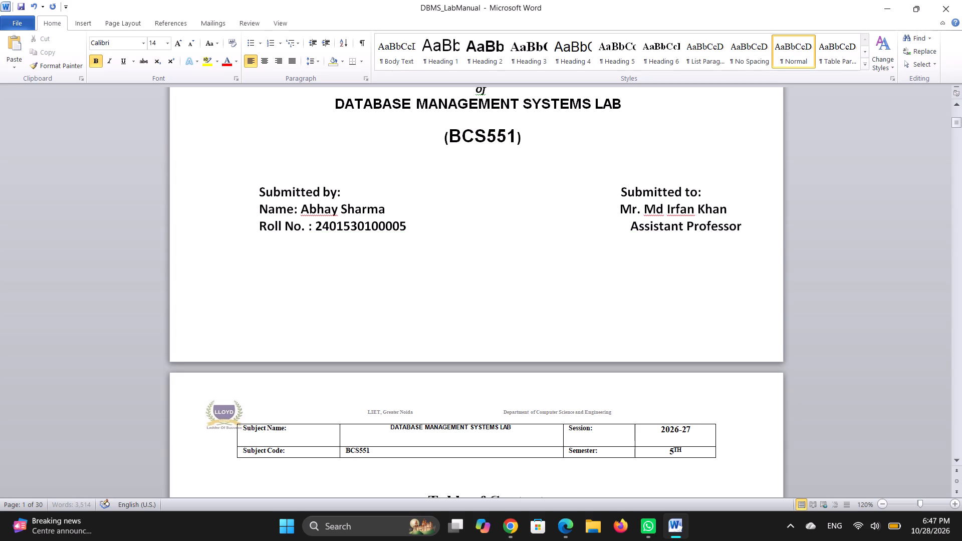
key("BackSpace")
key("BackSpace")
key("BackSpace")
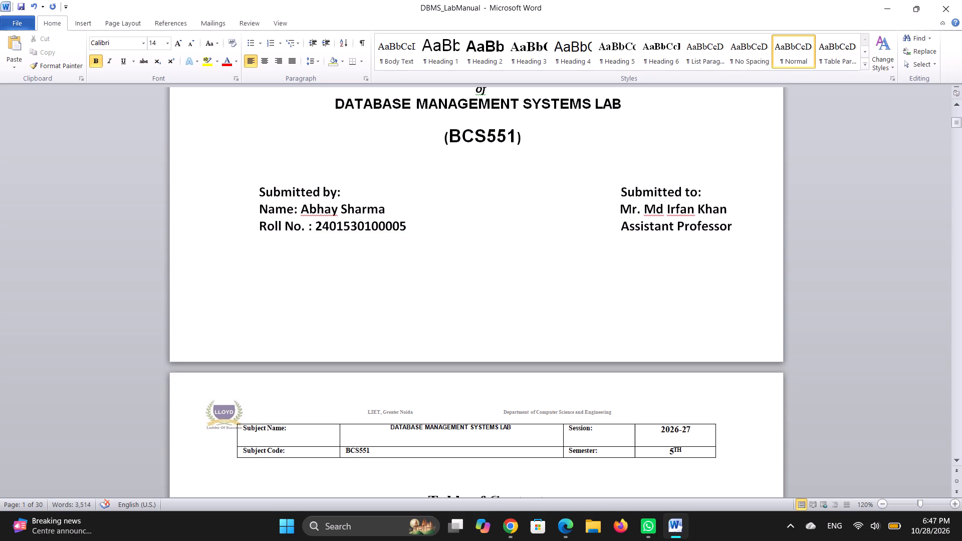
Set the line spacing of the submitted-by and submitted-to block to 1.15.
left_click_drag(739, 227, 601, 202)
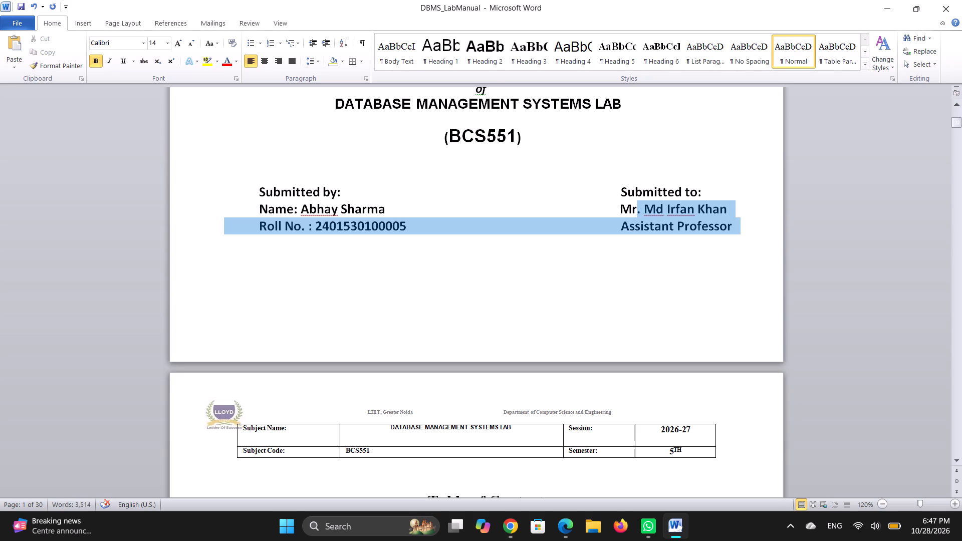
left_click_drag(601, 202, 365, 178)
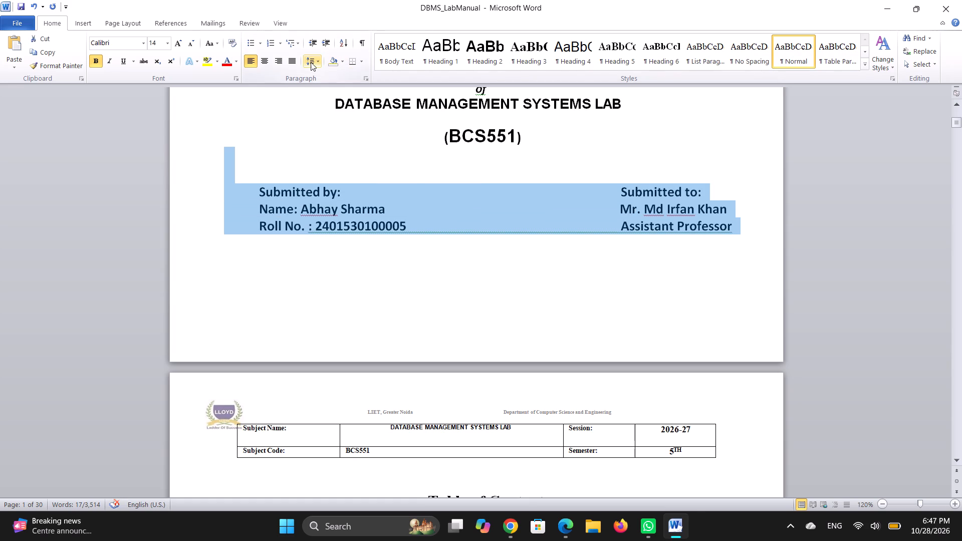
left_click(311, 62)
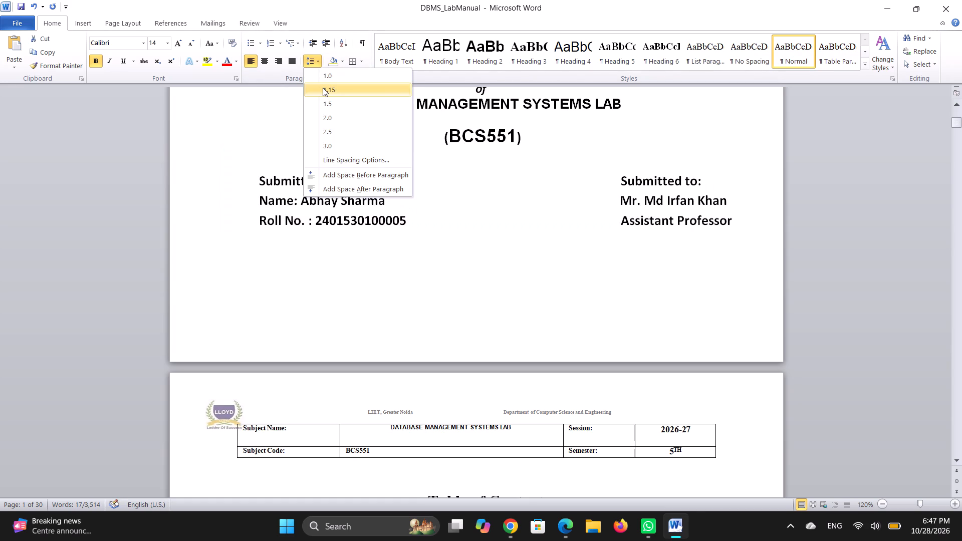
left_click(323, 88)
left_click(457, 254)
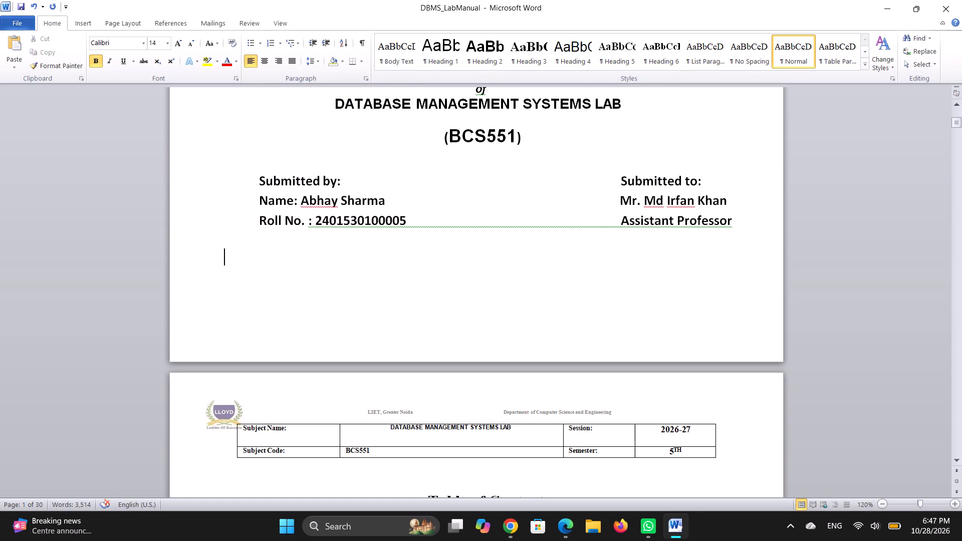
Start a new line below the "Roll No. :" line, indented to line up with the student's details.
left_click(733, 220)
key("Return")
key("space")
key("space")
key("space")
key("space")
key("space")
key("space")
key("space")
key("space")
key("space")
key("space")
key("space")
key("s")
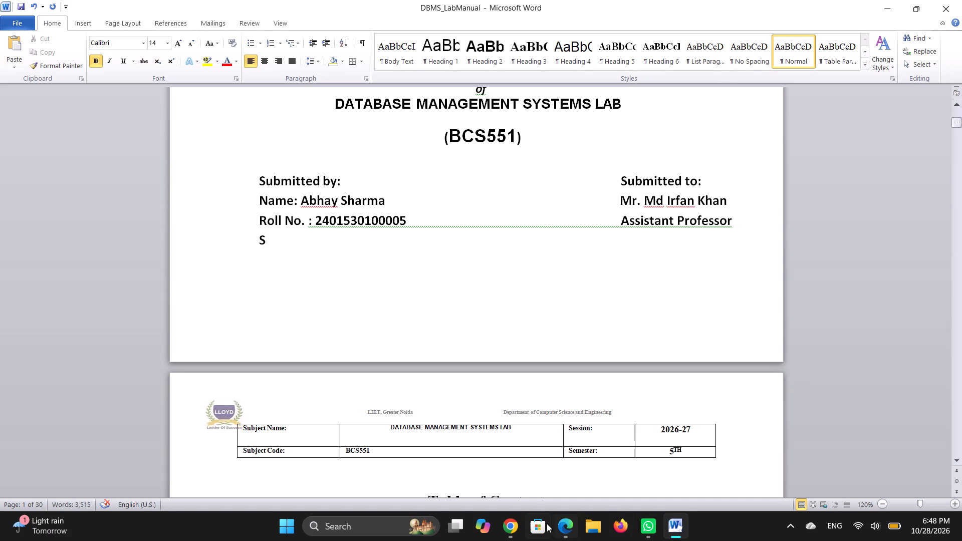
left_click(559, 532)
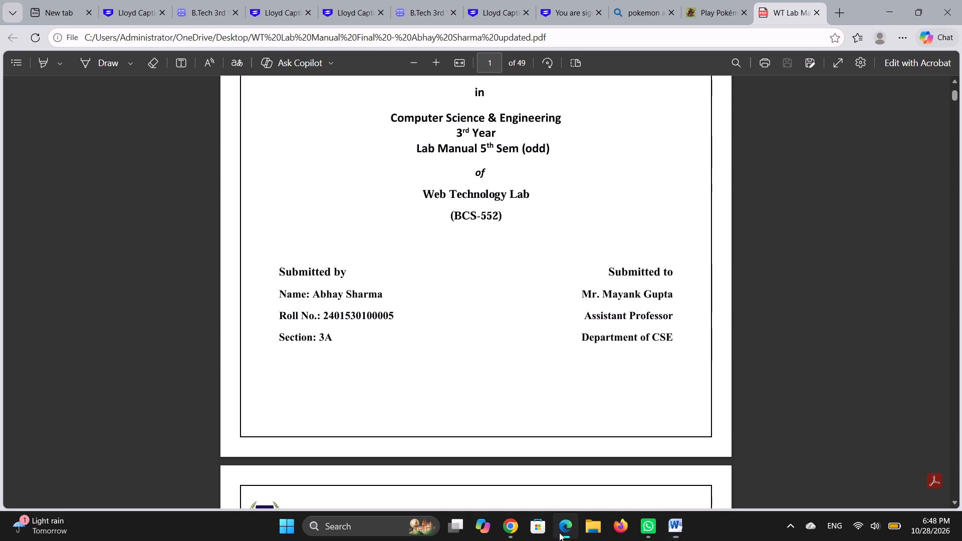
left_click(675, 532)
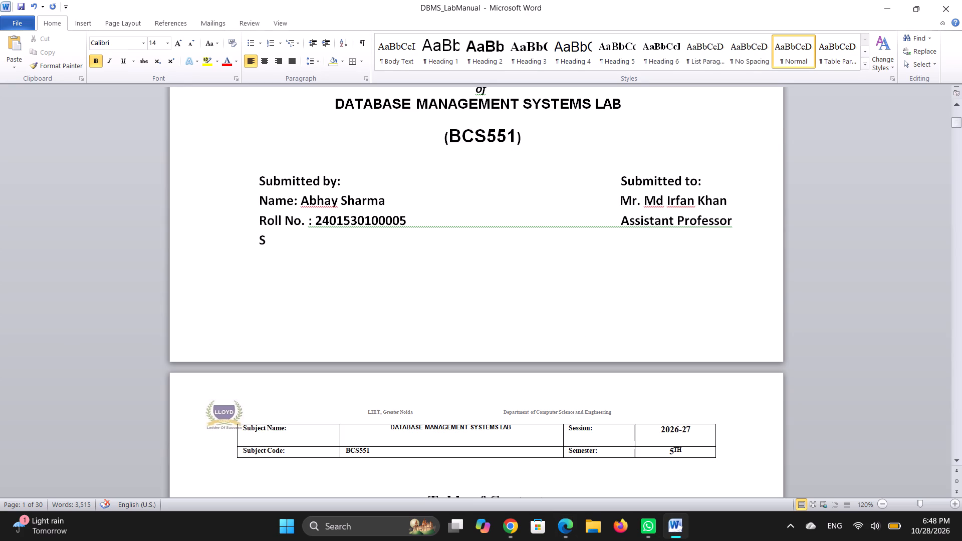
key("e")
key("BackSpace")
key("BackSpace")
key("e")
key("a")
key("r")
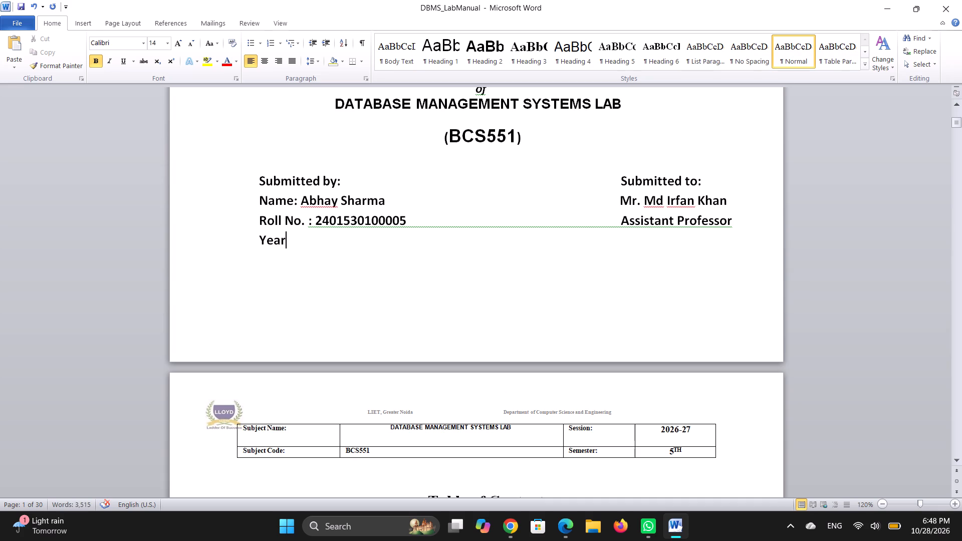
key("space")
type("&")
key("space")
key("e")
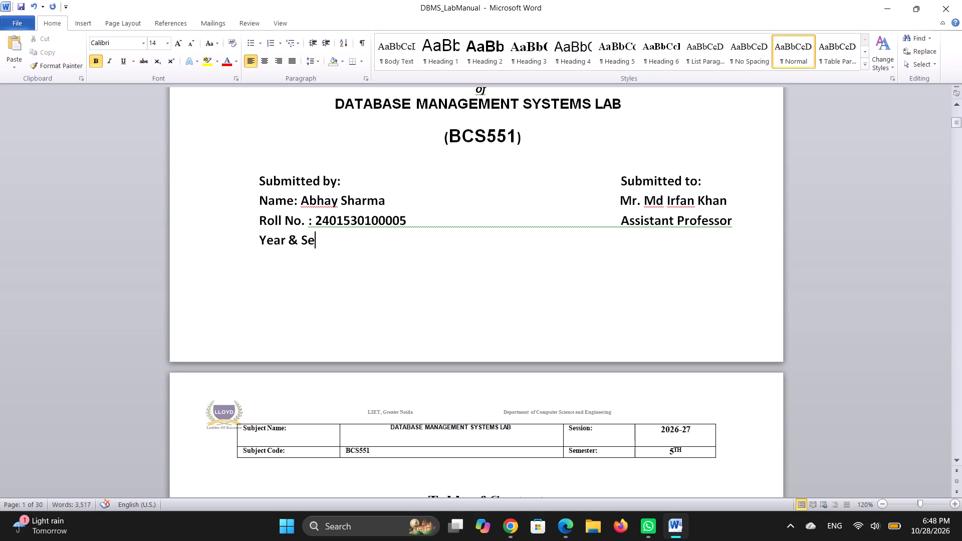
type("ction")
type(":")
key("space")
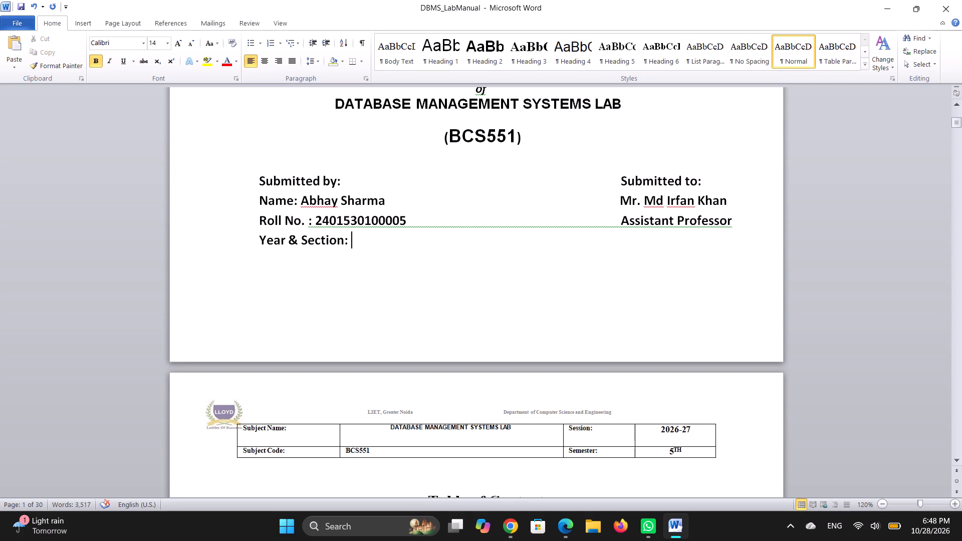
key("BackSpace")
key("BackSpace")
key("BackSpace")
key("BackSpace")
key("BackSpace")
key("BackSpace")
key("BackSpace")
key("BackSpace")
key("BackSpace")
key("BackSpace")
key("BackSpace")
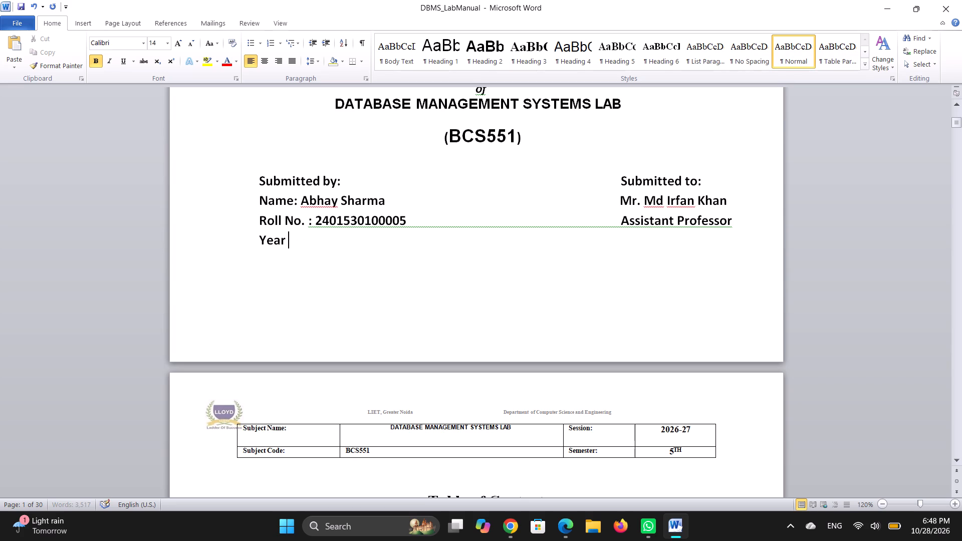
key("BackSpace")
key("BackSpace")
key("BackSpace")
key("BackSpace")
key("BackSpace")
Enter "Section: 3A" on the new line beneath the student's roll number.
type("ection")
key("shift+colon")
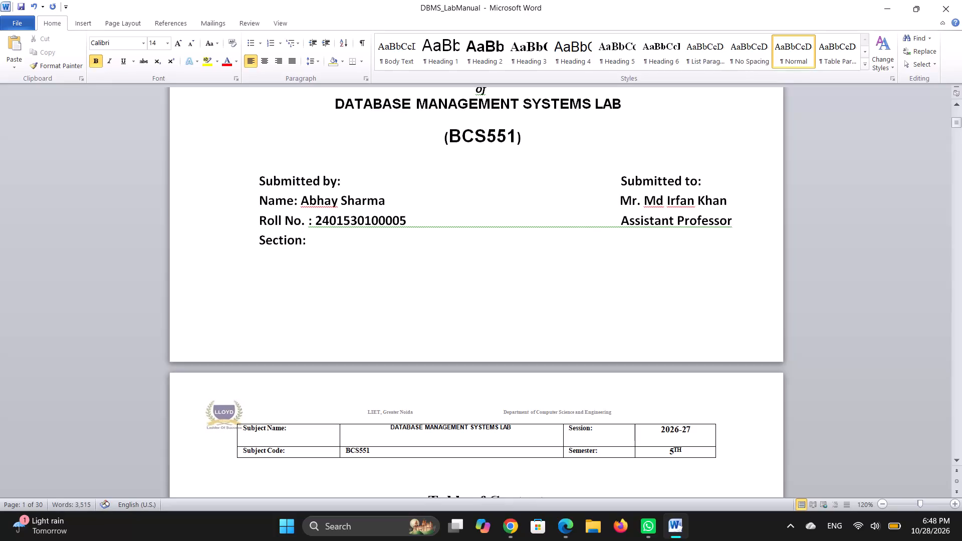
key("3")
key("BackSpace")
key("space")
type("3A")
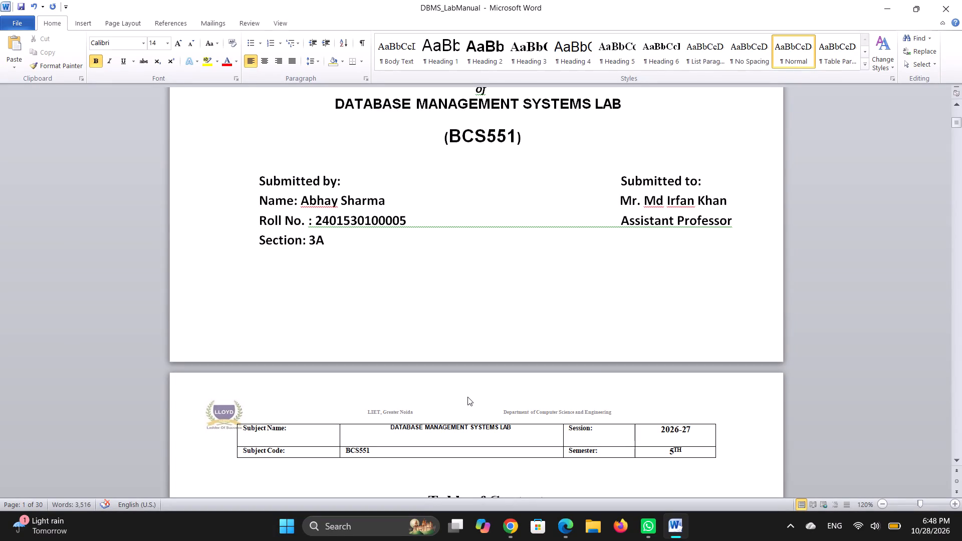
Add "Department of CSE" on the section line, lined up beneath "Assistant Professor".
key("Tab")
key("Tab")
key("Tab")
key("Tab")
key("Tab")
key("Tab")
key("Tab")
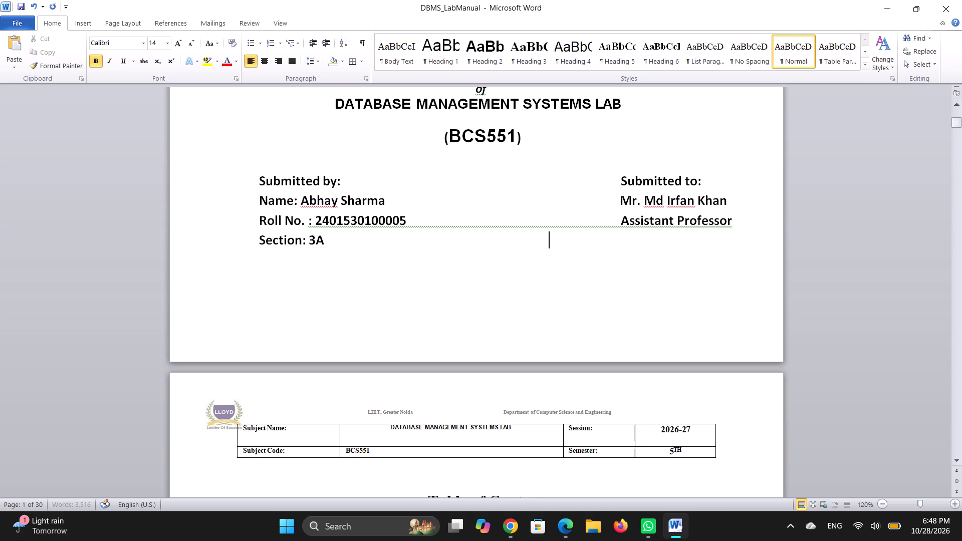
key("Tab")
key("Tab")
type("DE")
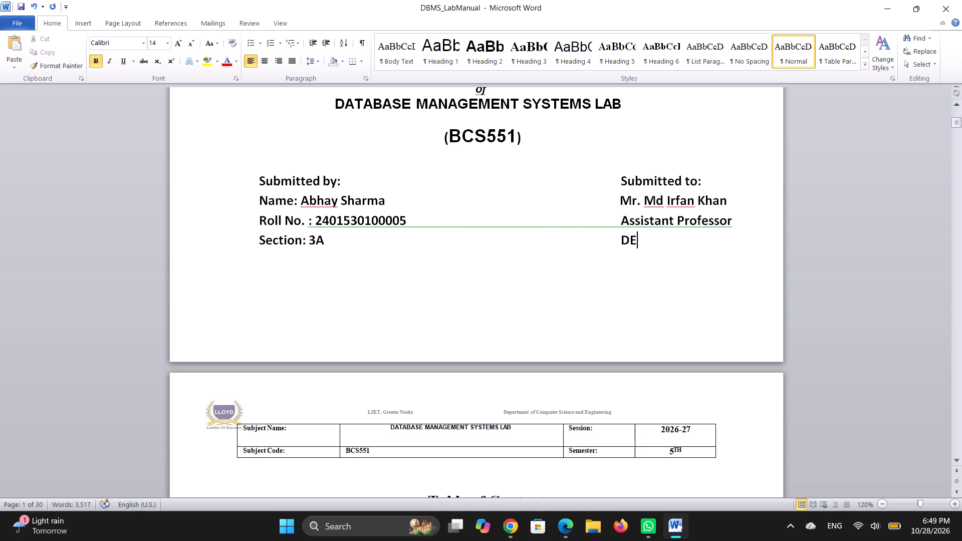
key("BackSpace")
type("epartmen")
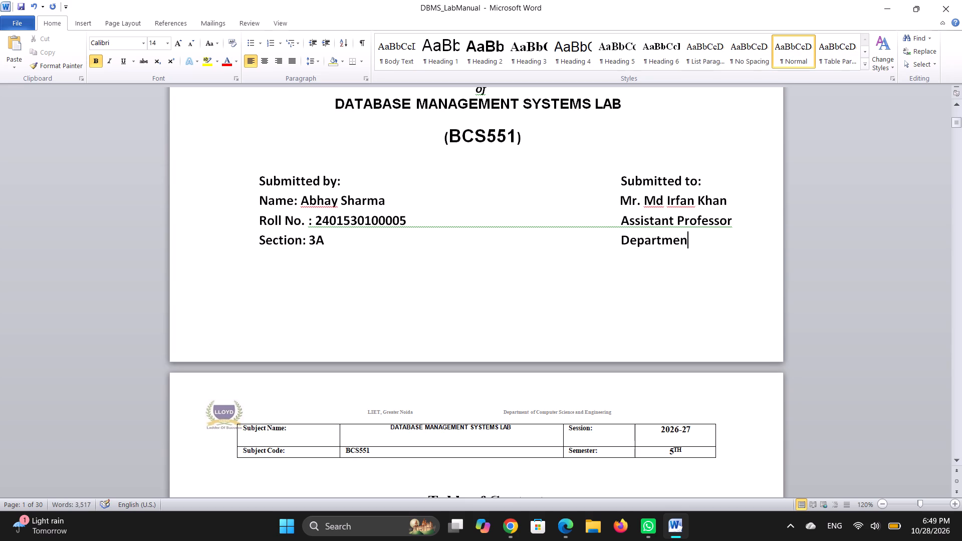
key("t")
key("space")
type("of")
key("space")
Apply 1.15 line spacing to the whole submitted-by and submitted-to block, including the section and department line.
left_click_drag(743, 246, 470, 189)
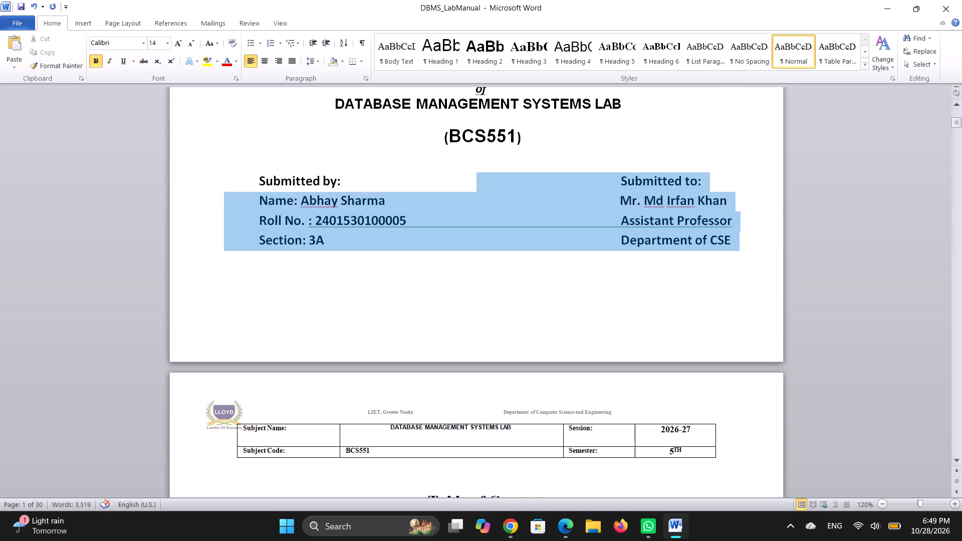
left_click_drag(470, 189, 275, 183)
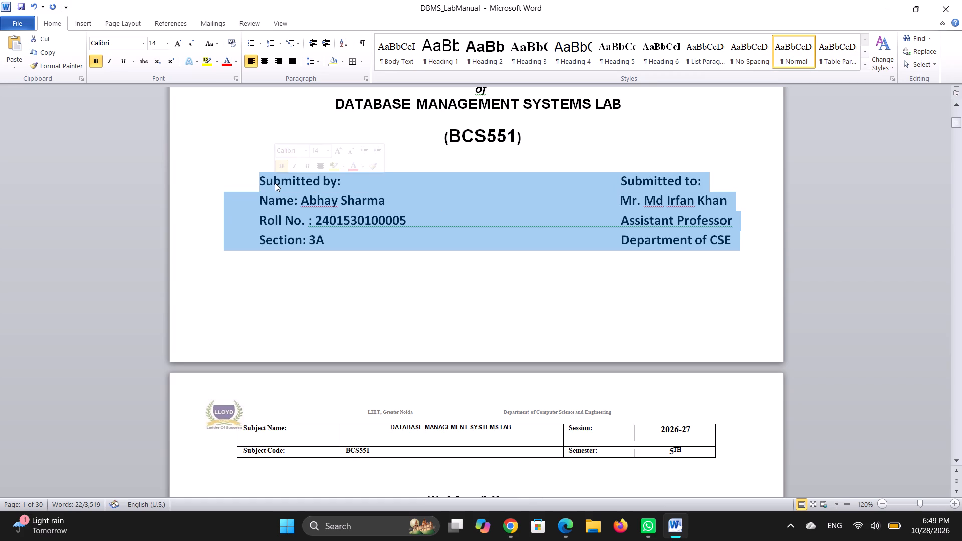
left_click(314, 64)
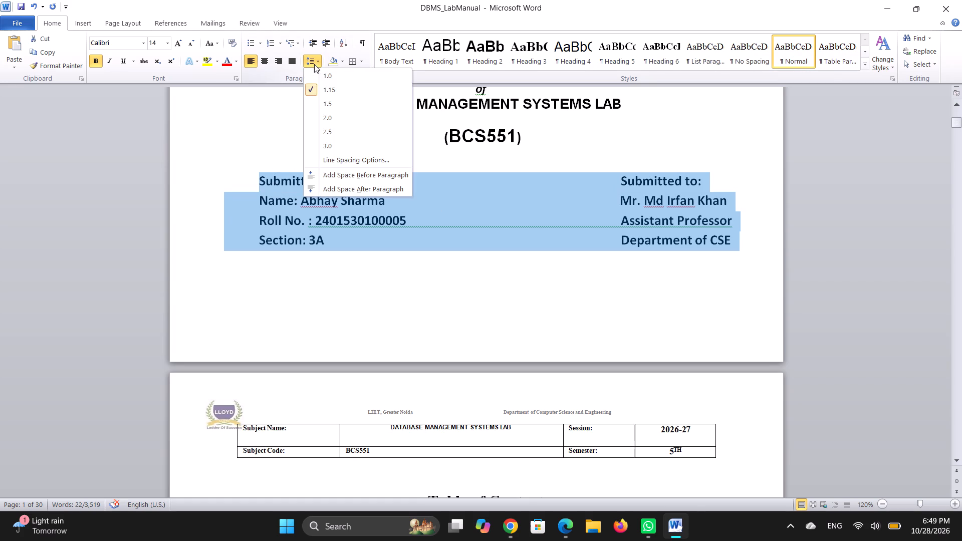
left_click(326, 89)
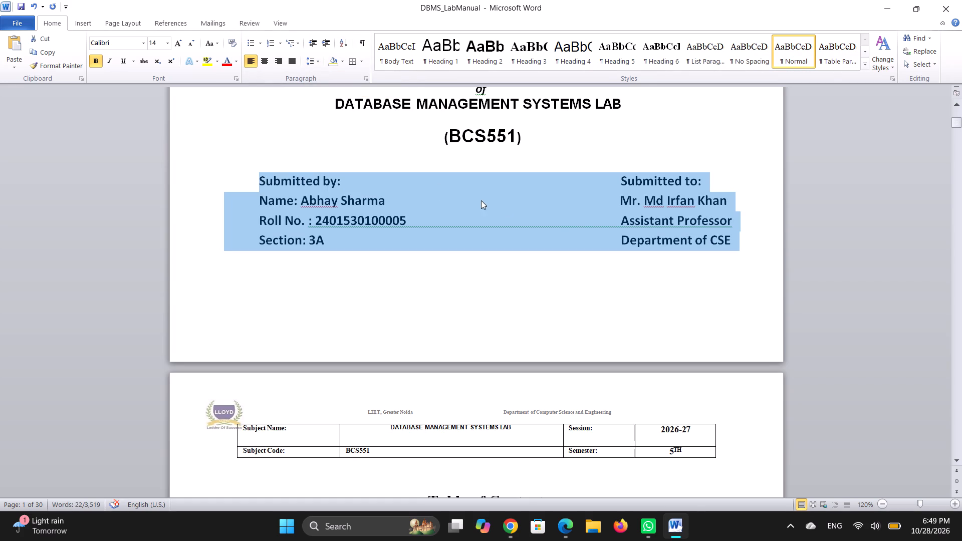
Set the line spacing of the four-line submitted-by and submitted-to block to 1.5.
left_click(733, 239)
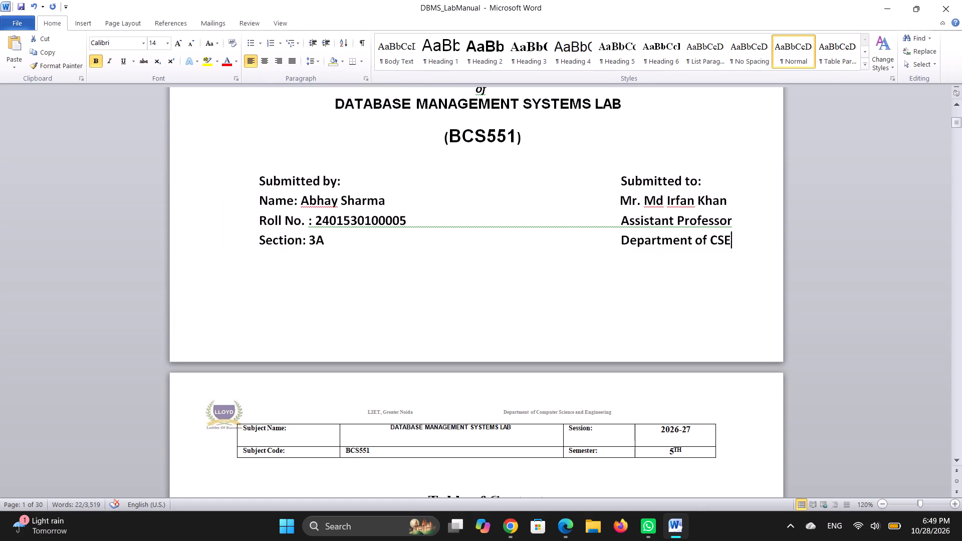
left_click_drag(733, 239, 284, 176)
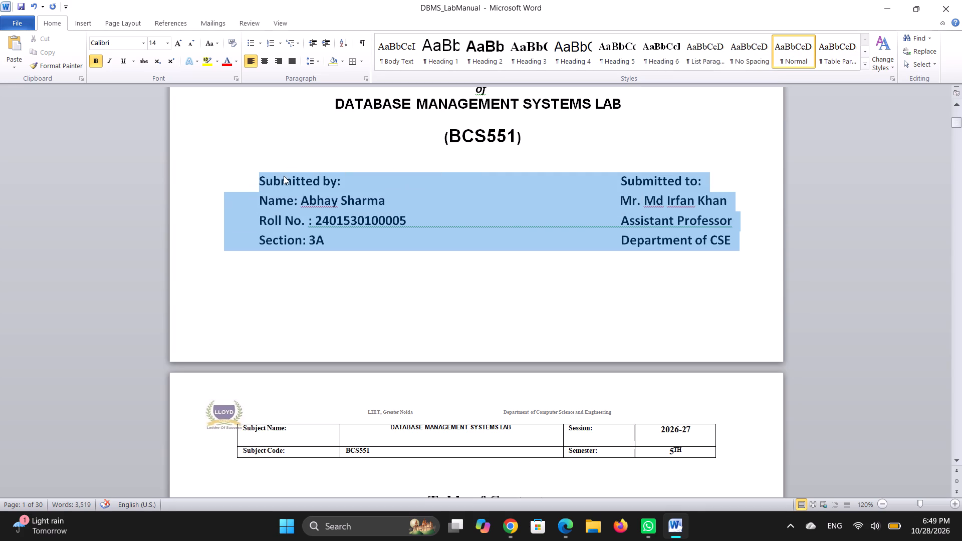
left_click(316, 61)
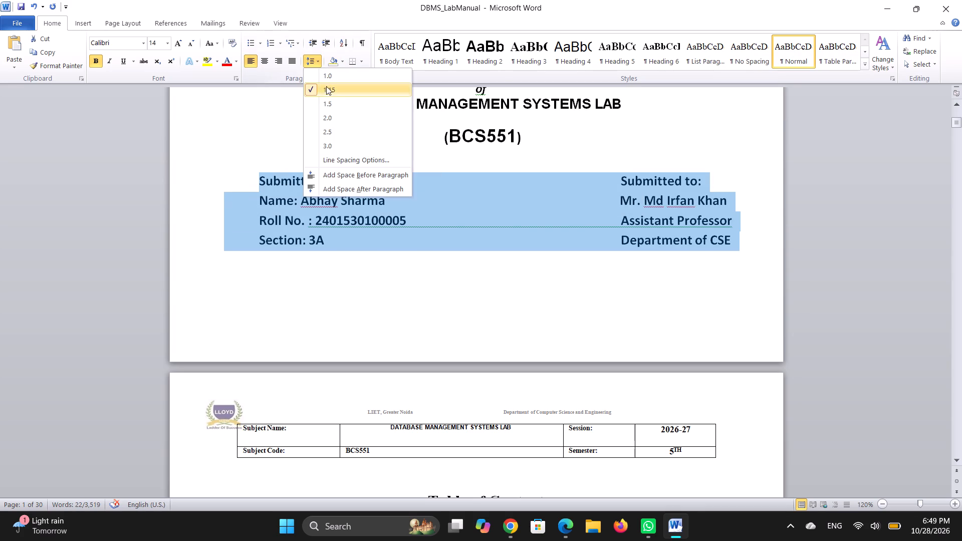
left_click(325, 100)
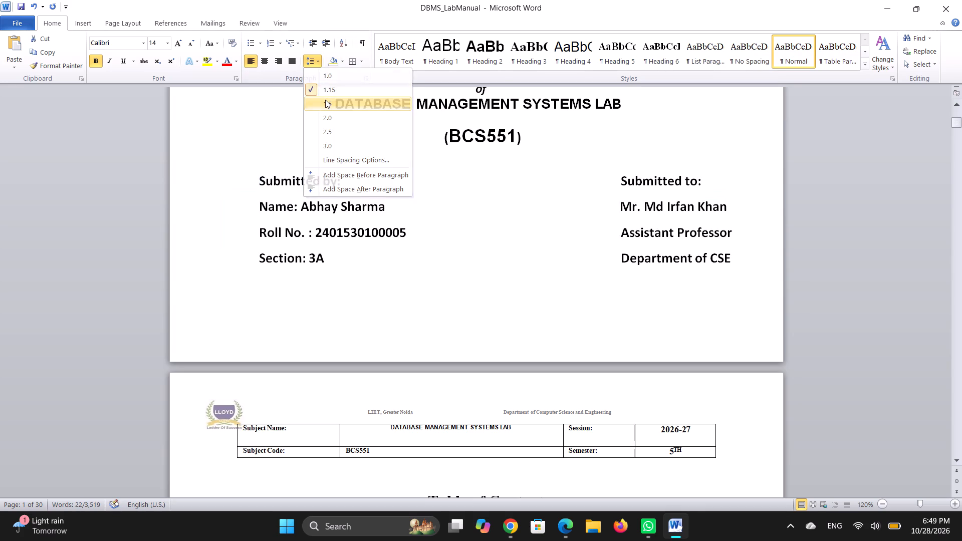
left_click(428, 233)
Review the cover page layout from the submission details up to the institute heading.
scroll(428, 233, "up", 1)
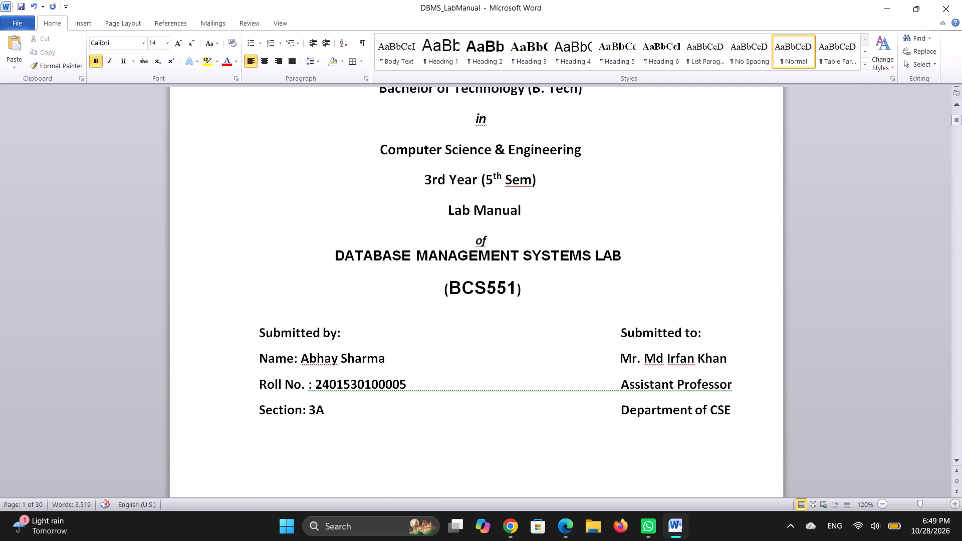
scroll(428, 233, "up", 1)
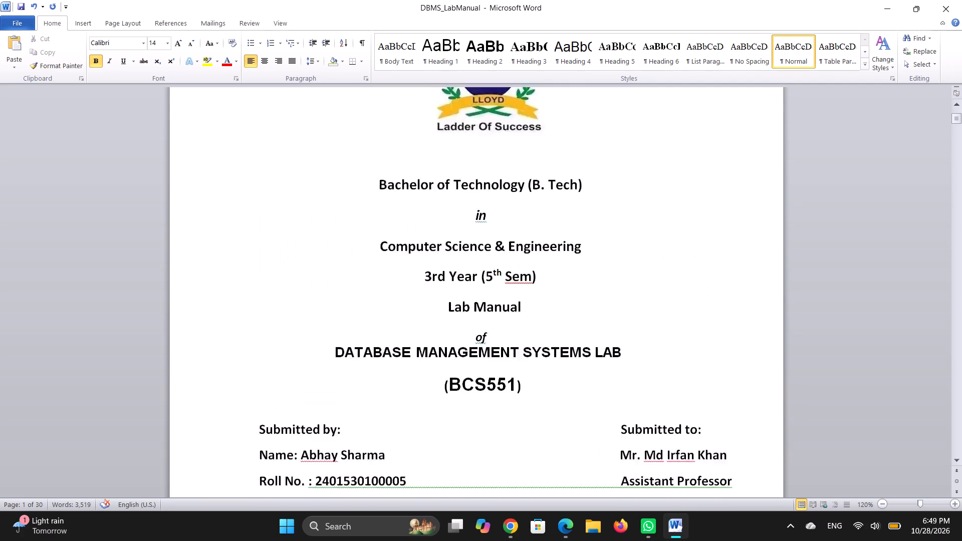
scroll(428, 233, "up", 2)
scroll(428, 233, "down", 3)
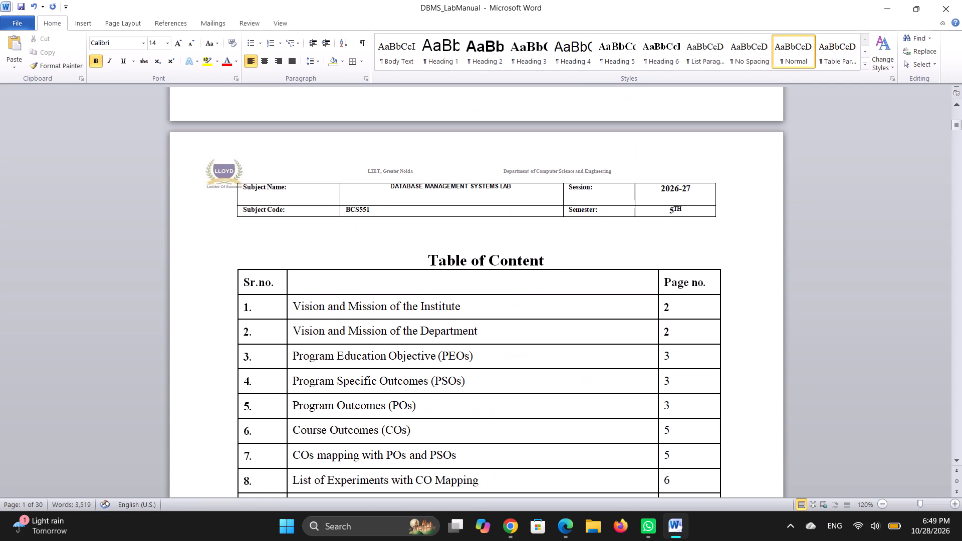
scroll(428, 233, "up", 3)
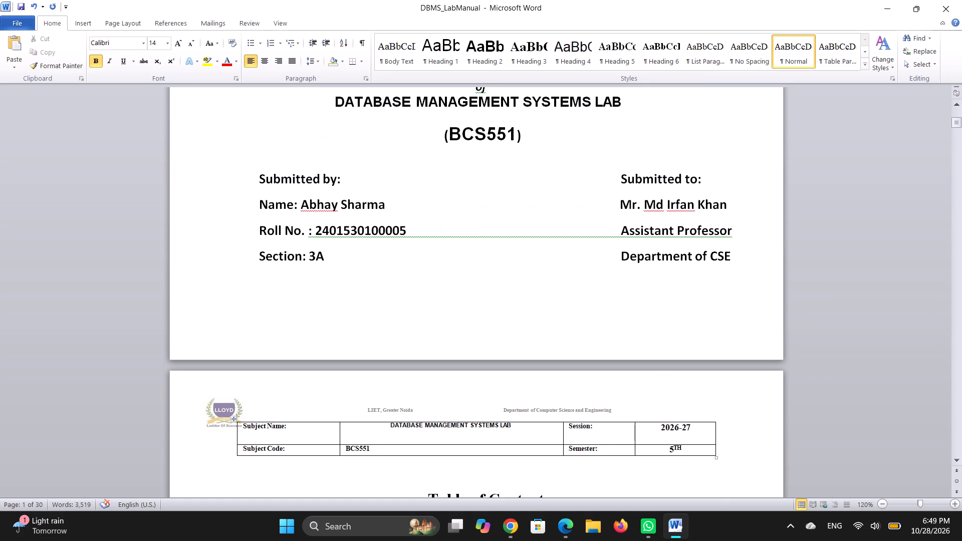
scroll(352, 268, "up", 1)
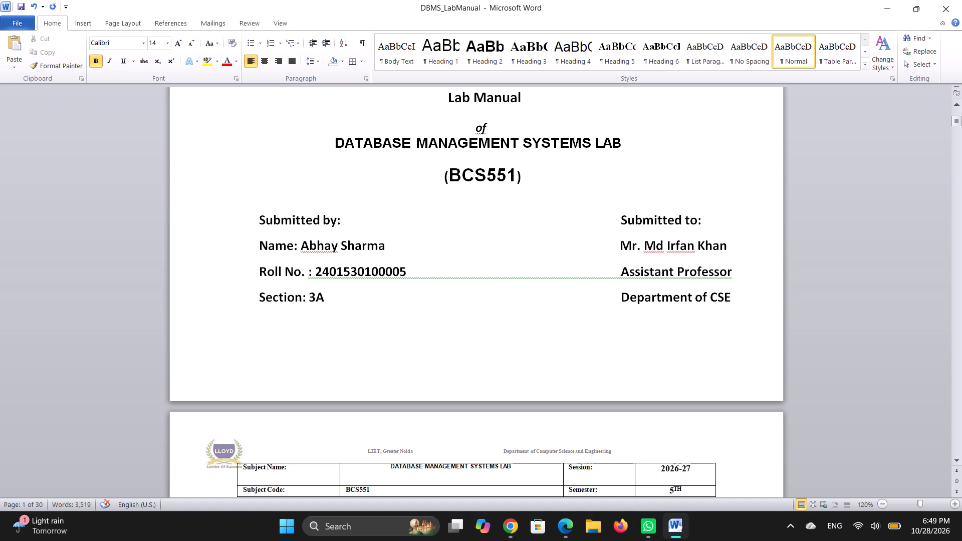
scroll(352, 268, "up", 2)
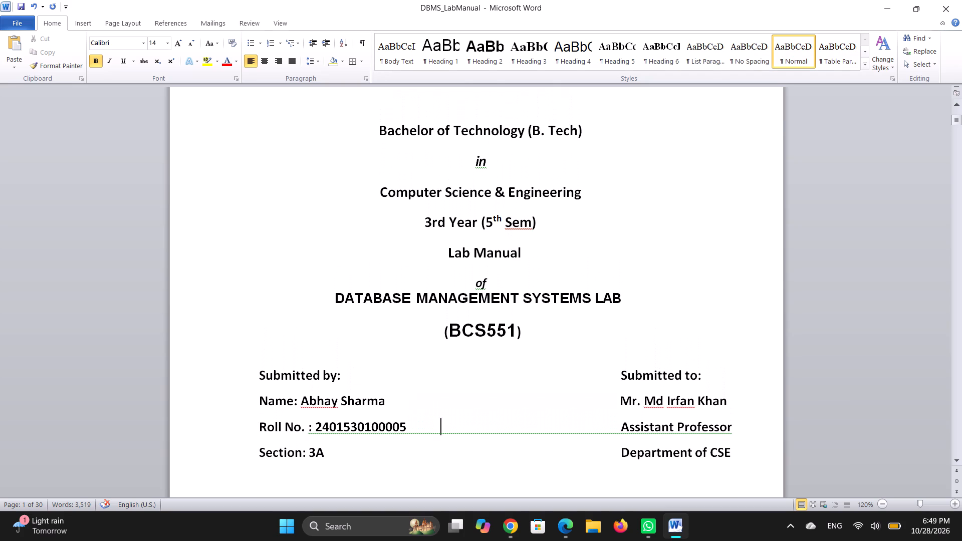
scroll(352, 268, "up", 1)
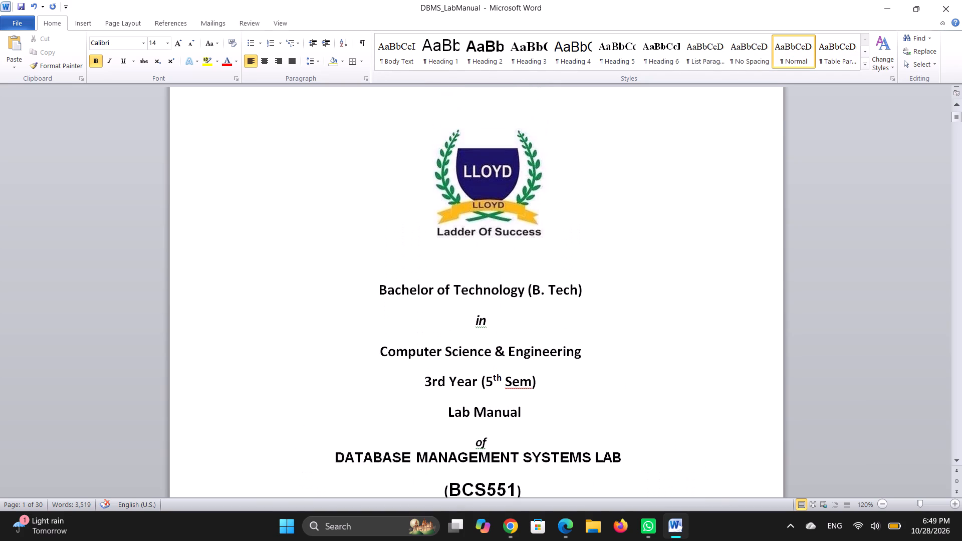
scroll(352, 268, "up", 1)
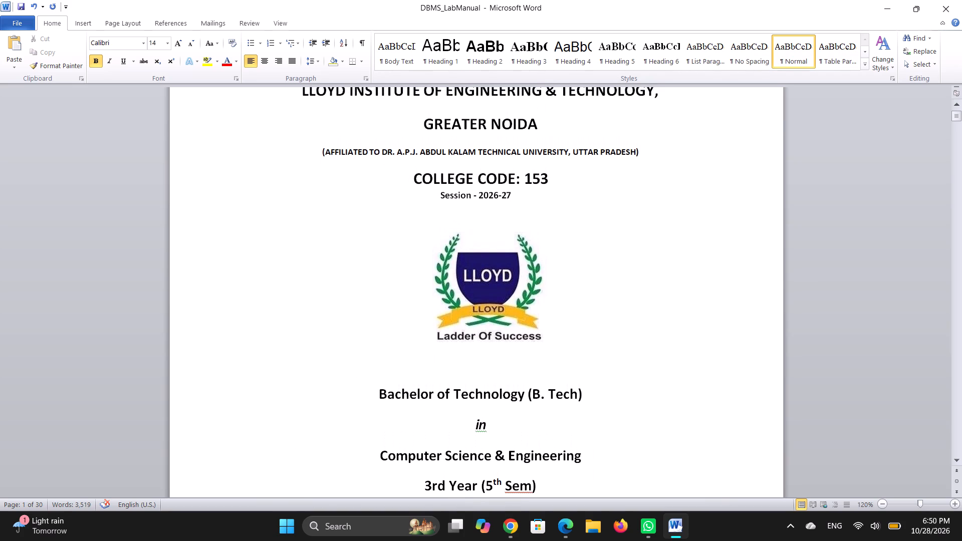
scroll(352, 268, "up", 2)
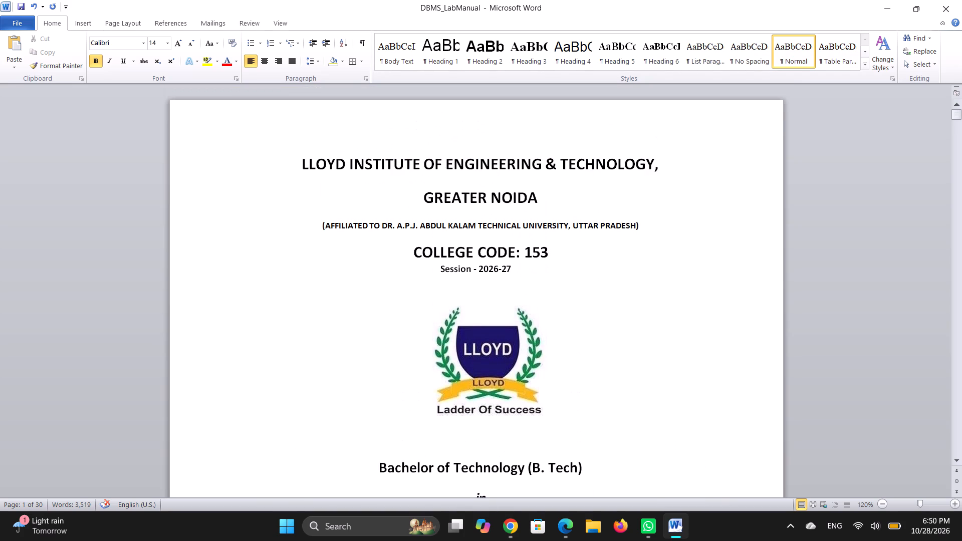
scroll(352, 268, "up", 1)
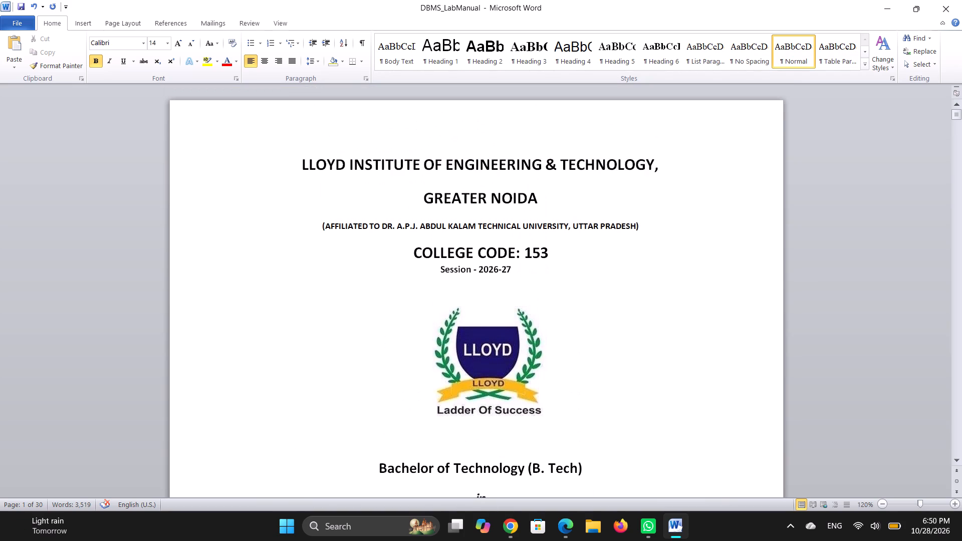
Shift the Lloyd logo on the cover slightly left so it is centred above "Bachelor of Technology (B. Tech)".
left_click(487, 342)
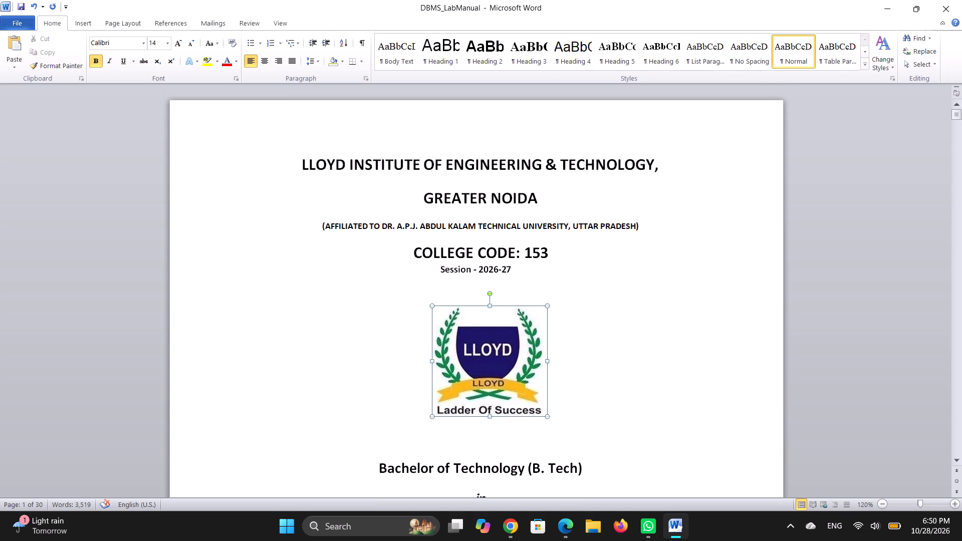
left_click_drag(487, 342, 479, 342)
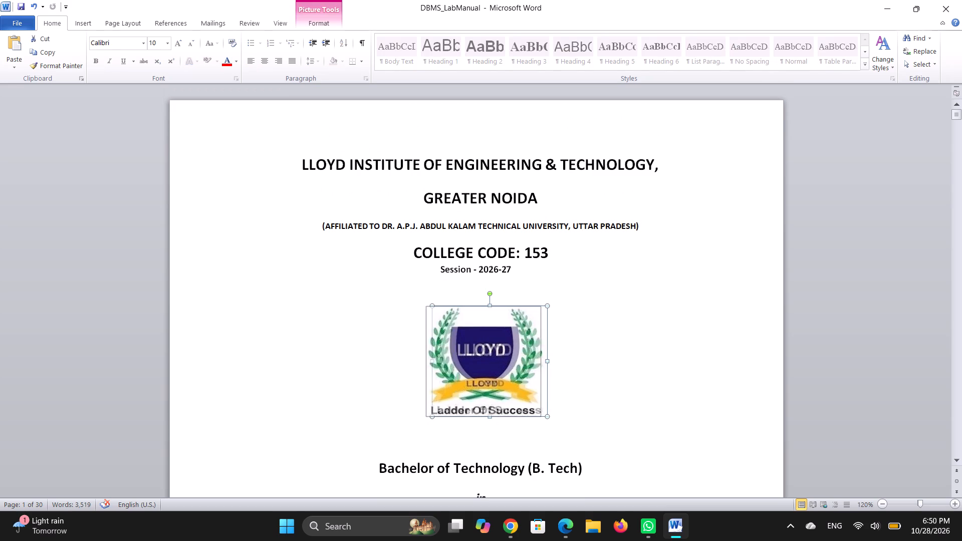
left_click_drag(479, 342, 477, 342)
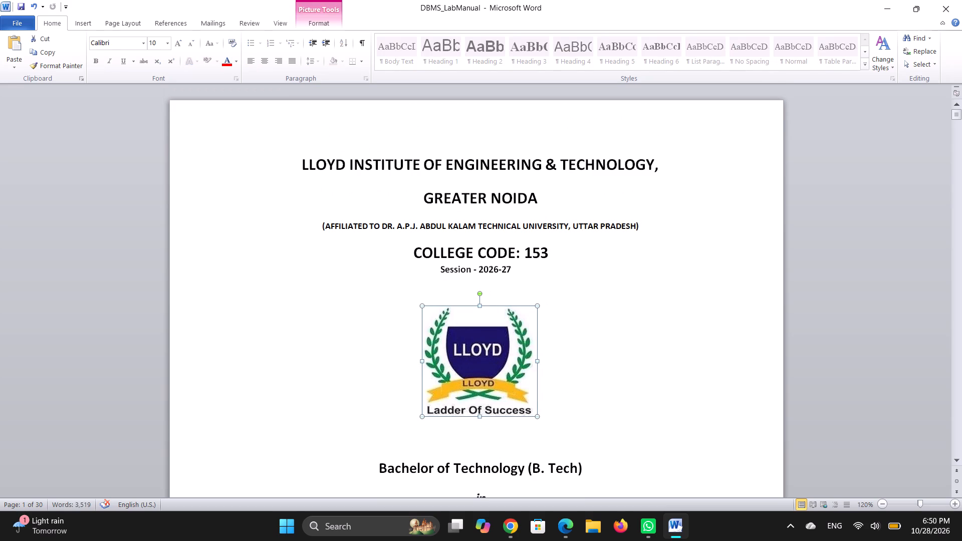
Remove the space before the colon in the student's "Roll No. :" label so it reads "Roll No.:".
scroll(503, 342, "down", 2)
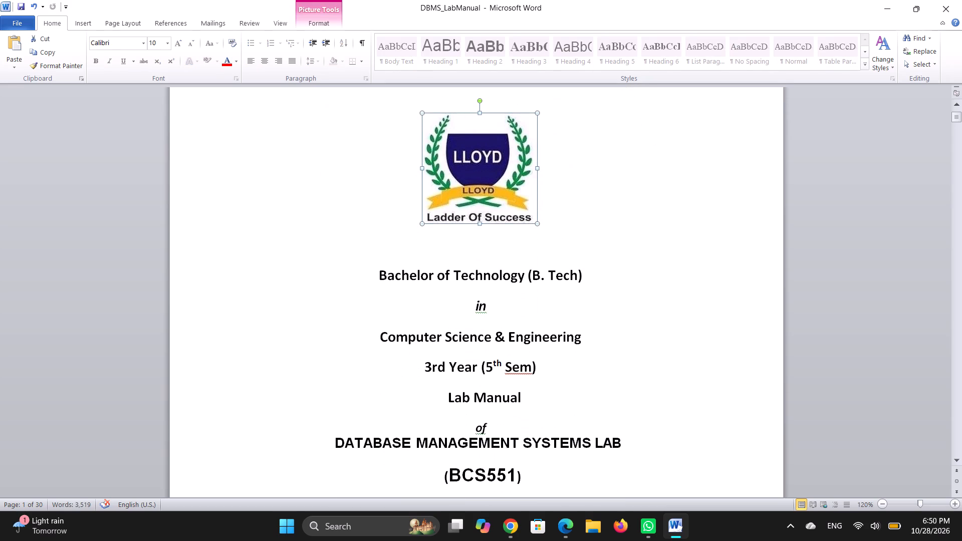
scroll(503, 342, "down", 3)
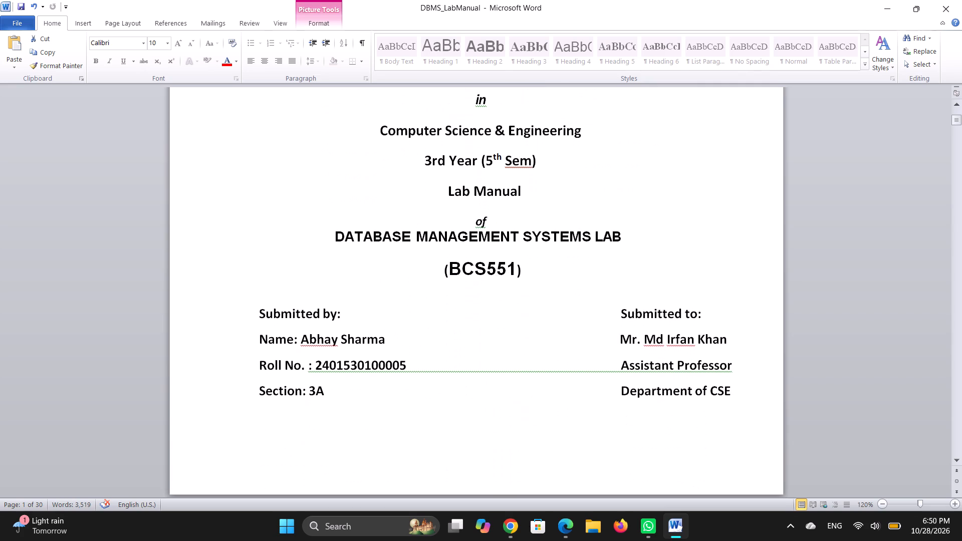
left_click(307, 365)
key("BackSpace")
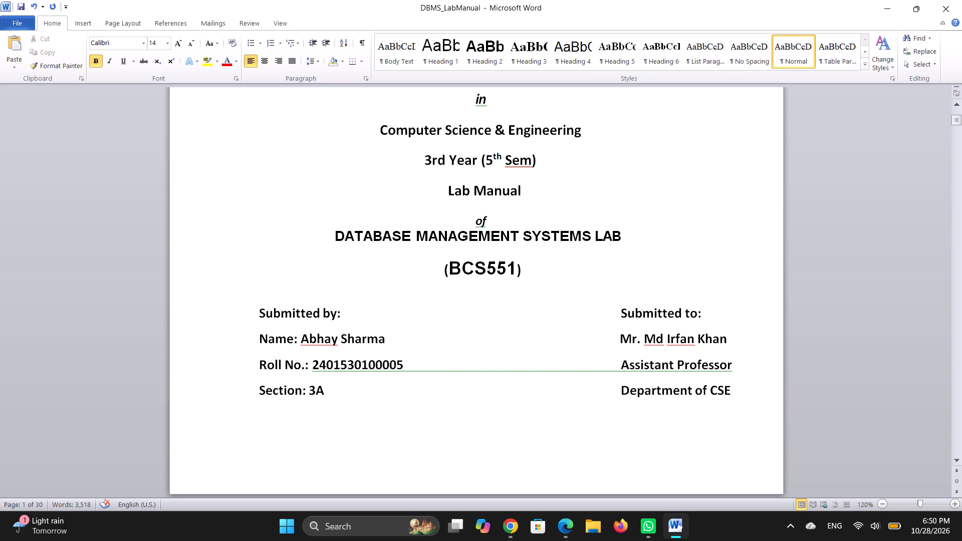
Save the DBMS_LabManual document.
key("ctrl+s")
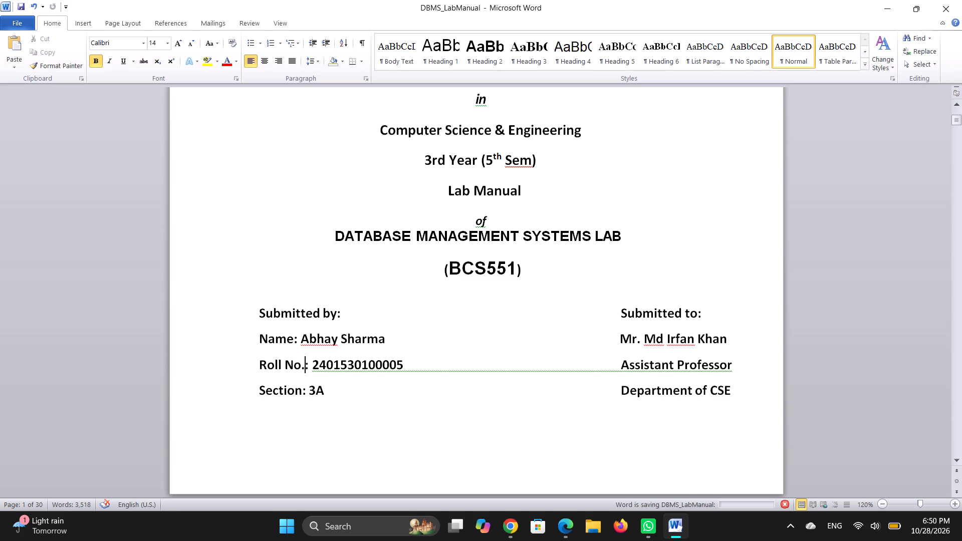
key("ctrl+s")
key("ctrl+s")
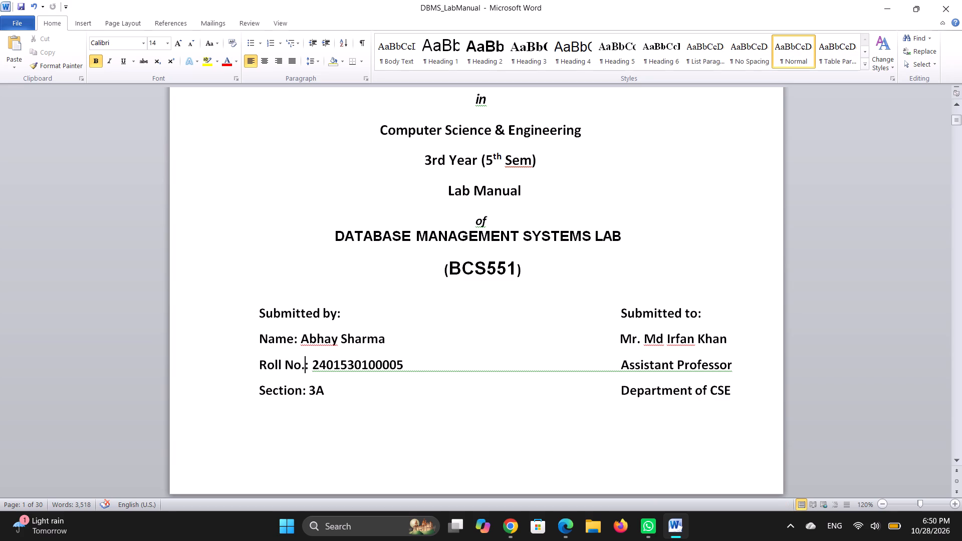
key("ctrl+s")
key("ctrl+s")
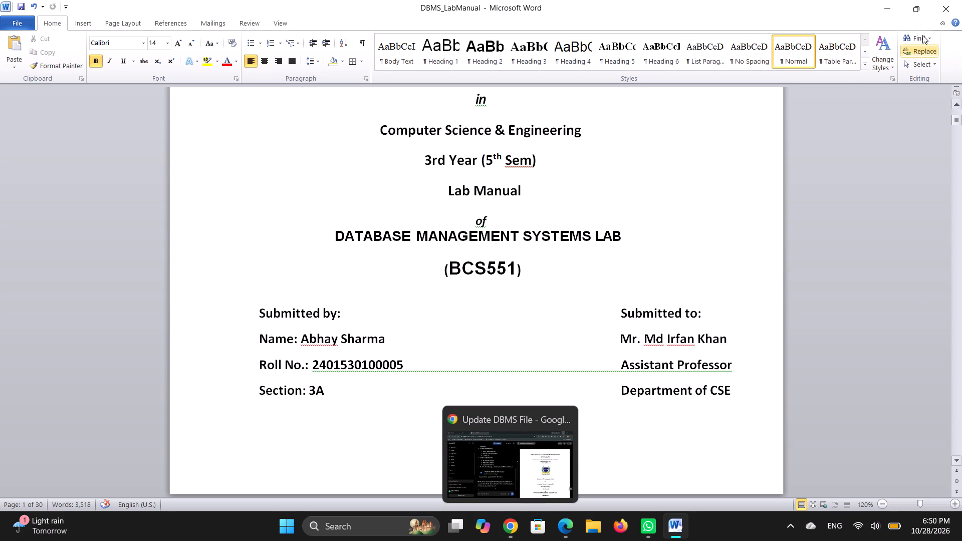
Close the DBMS_LabManual document and the browser window showing the WT lab manual PDF.
left_click(937, 12)
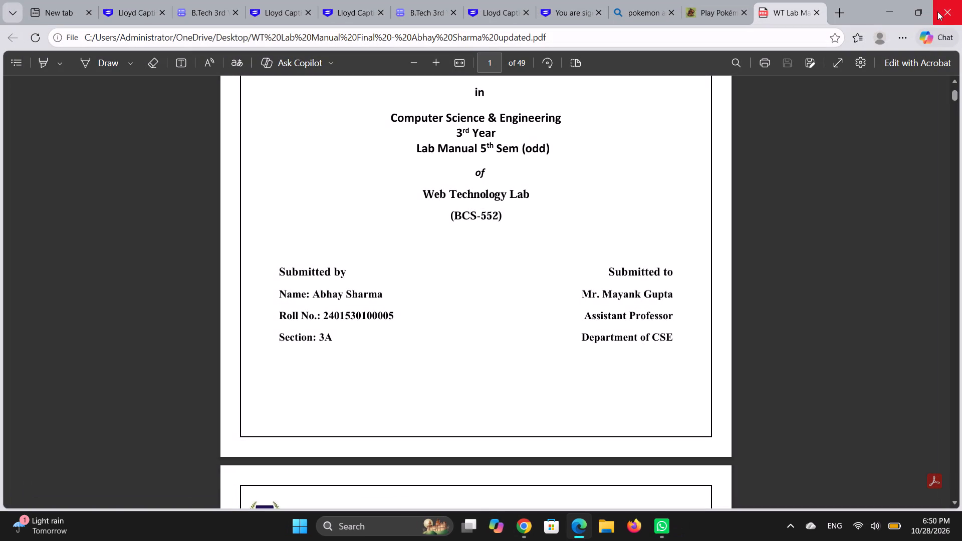
left_click(937, 12)
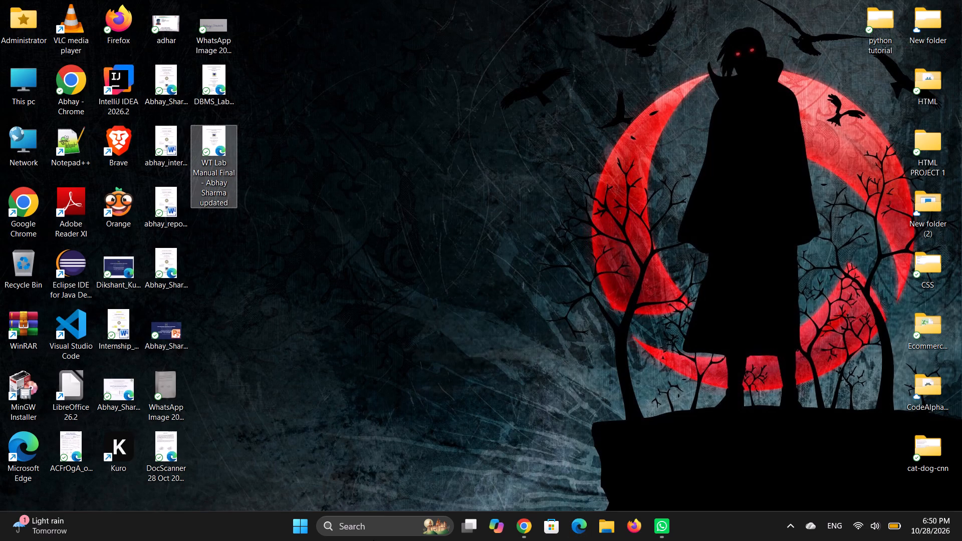
Switch to the iLovePDF page in Chrome and open its WORD to PDF converter.
left_click(526, 534)
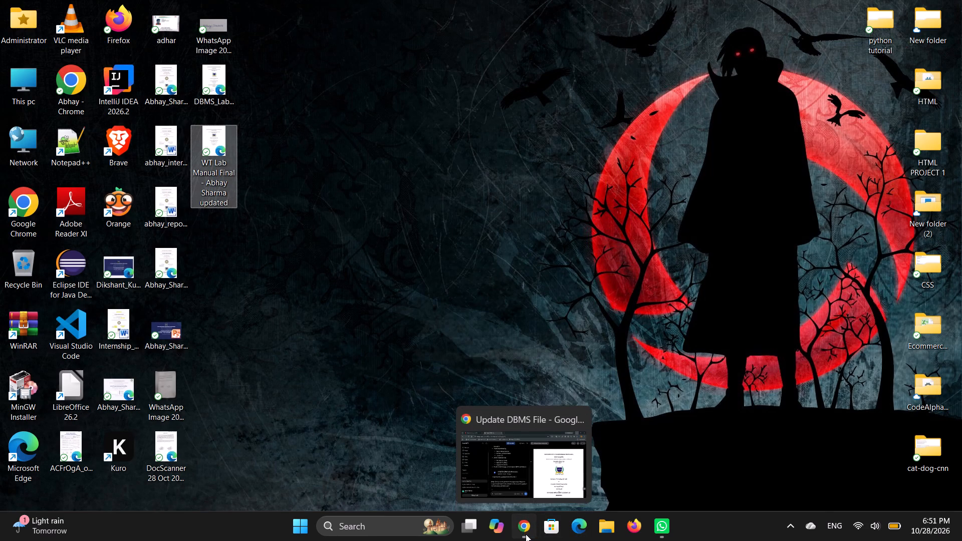
left_click(104, 6)
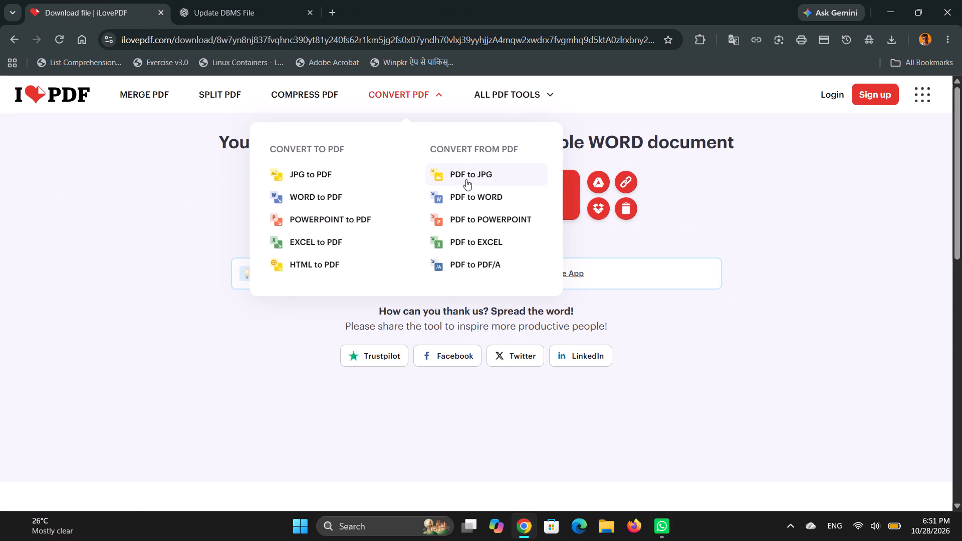
left_click(343, 190)
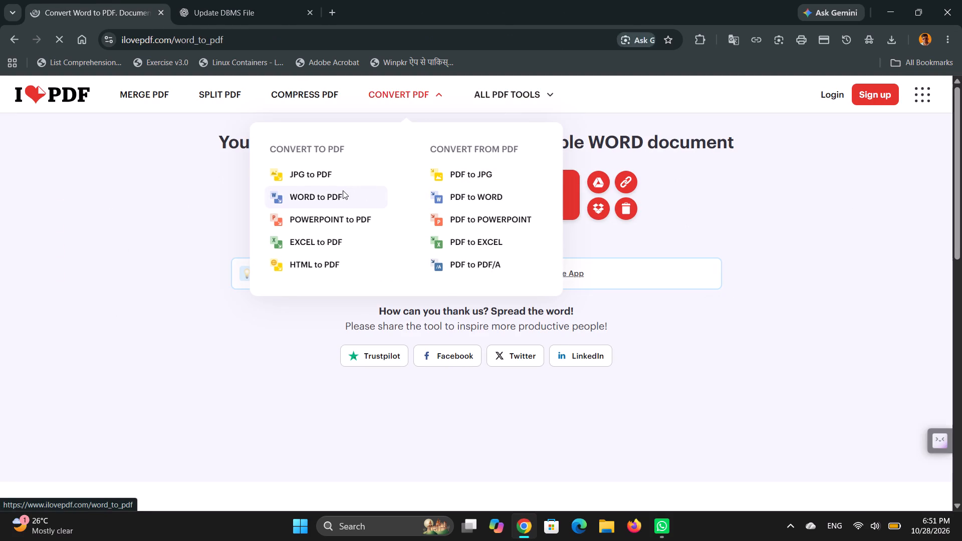
Load the DBMS_LabManual Word document from the Downloads folder into the Word to PDF converter.
left_click(518, 255)
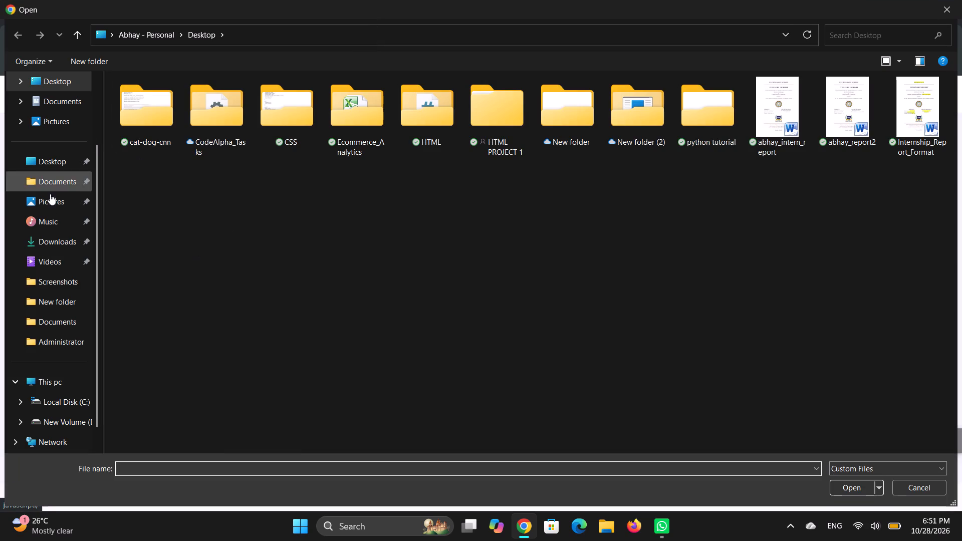
left_click(63, 241)
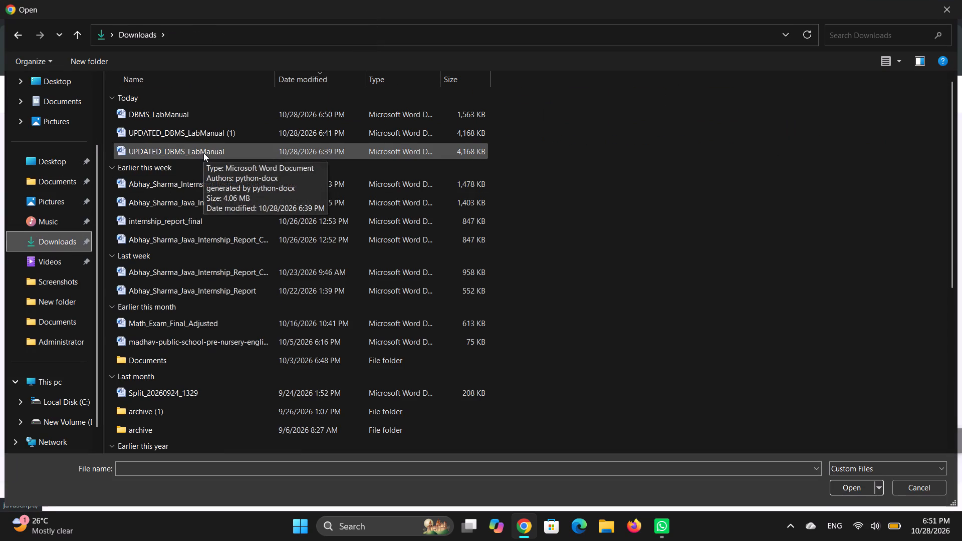
left_click(181, 109)
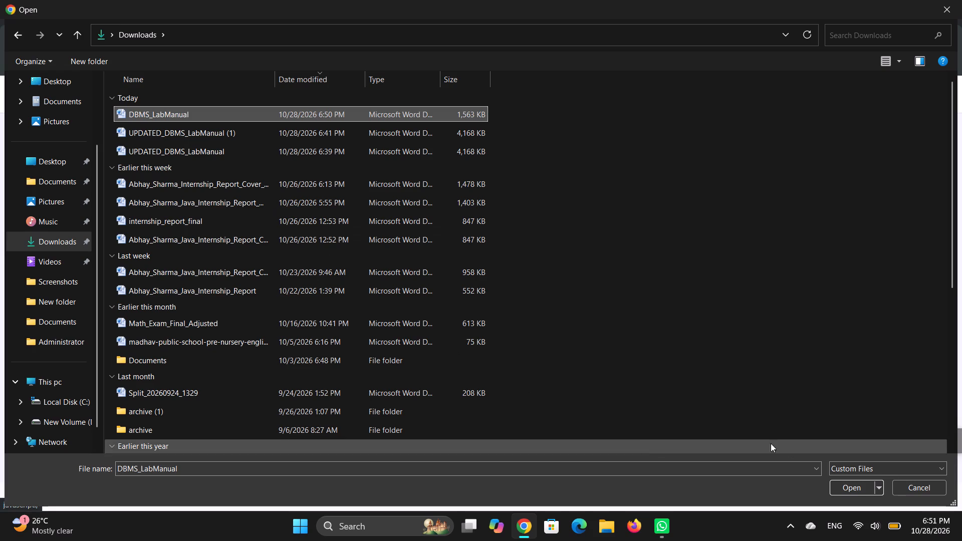
left_click(851, 487)
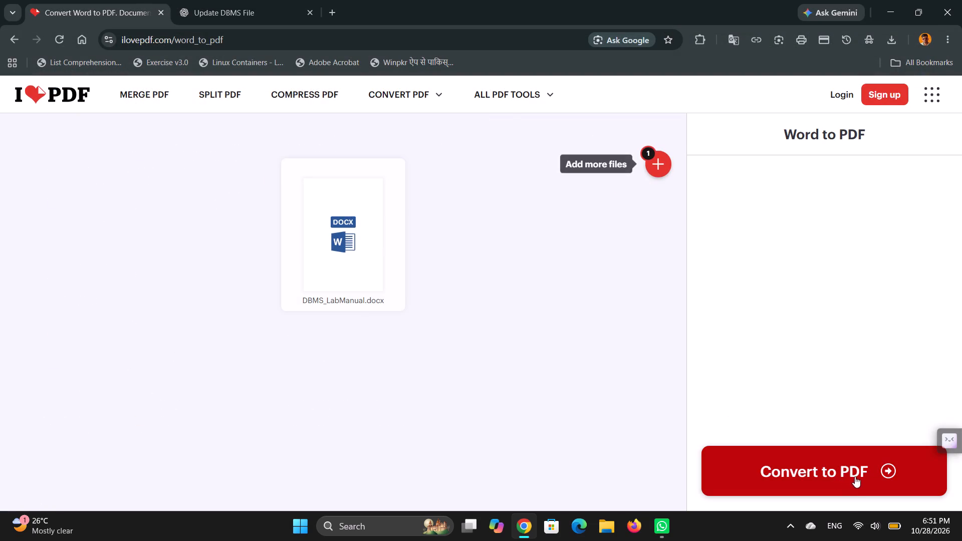
Convert DBMS_LabManual.docx to PDF and download the converted file.
left_click(855, 478)
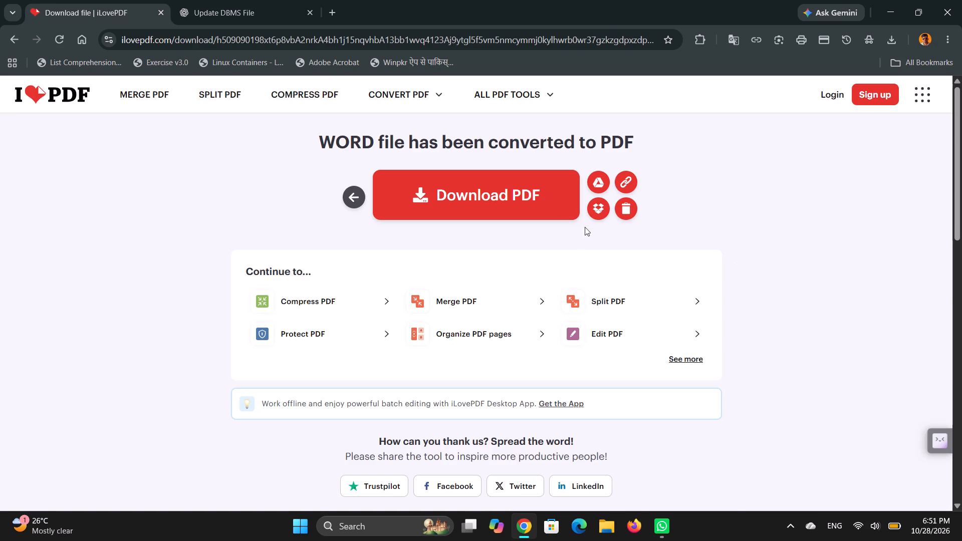
left_click(553, 209)
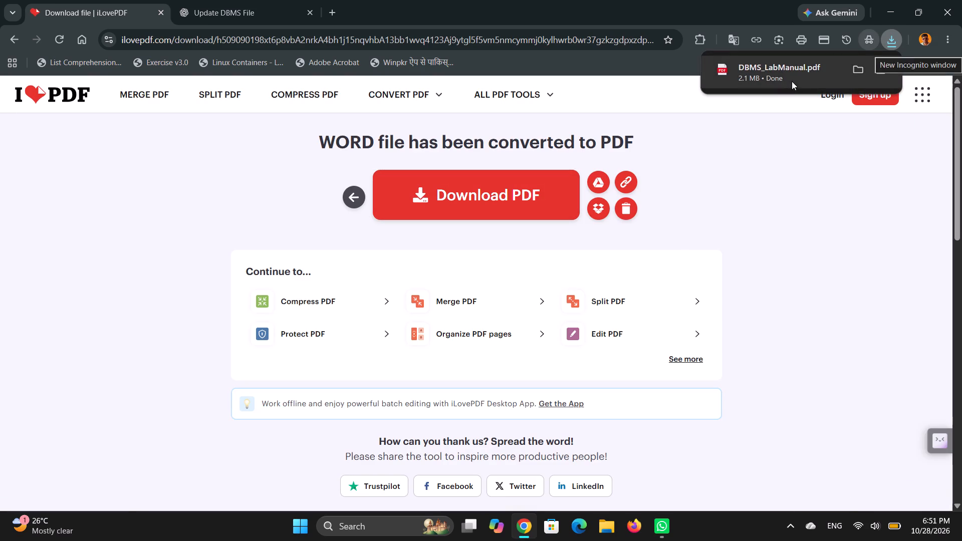
Open the downloaded DBMS_LabManual.pdf and review its cover, table of contents, page headers and experiment pages through Experiment 7.
double_click(792, 81)
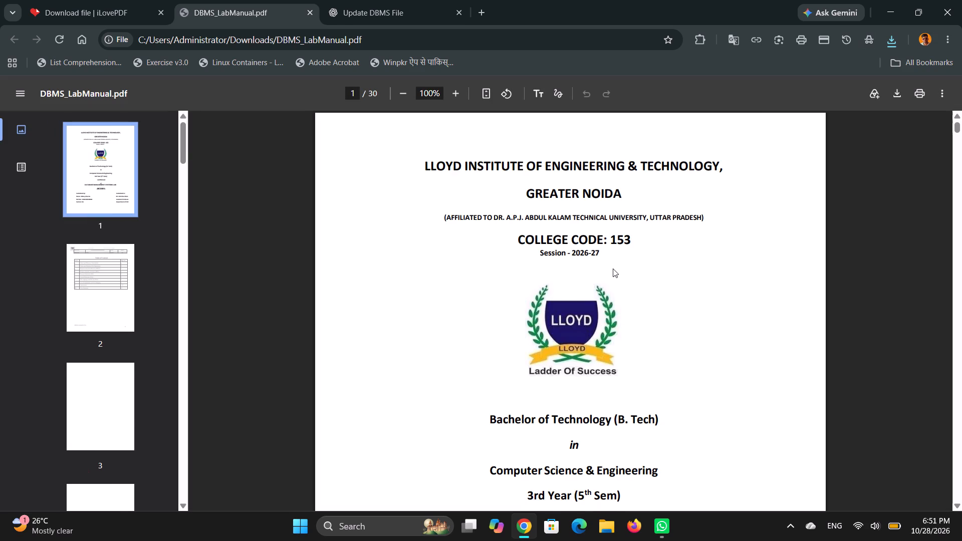
scroll(613, 268, "down", 4)
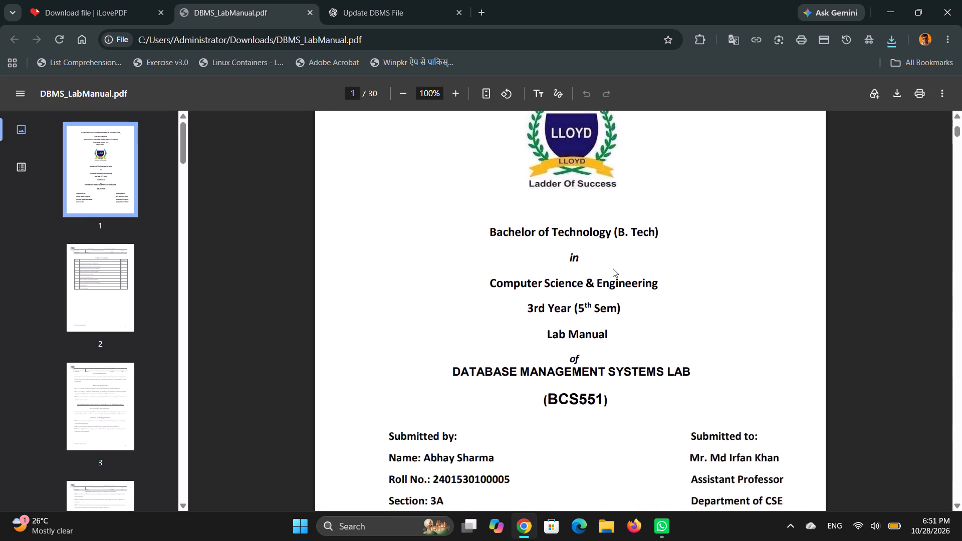
scroll(613, 268, "down", 3)
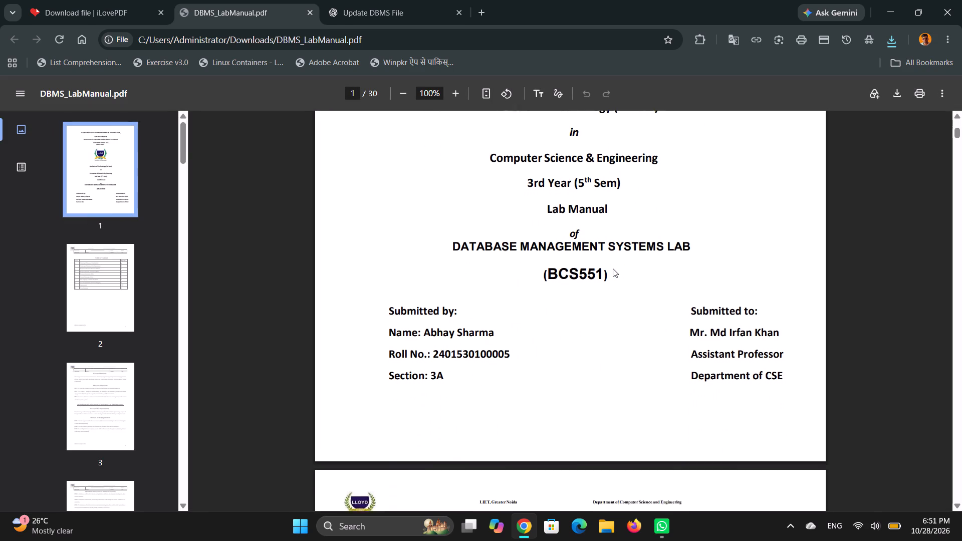
scroll(613, 268, "down", 3)
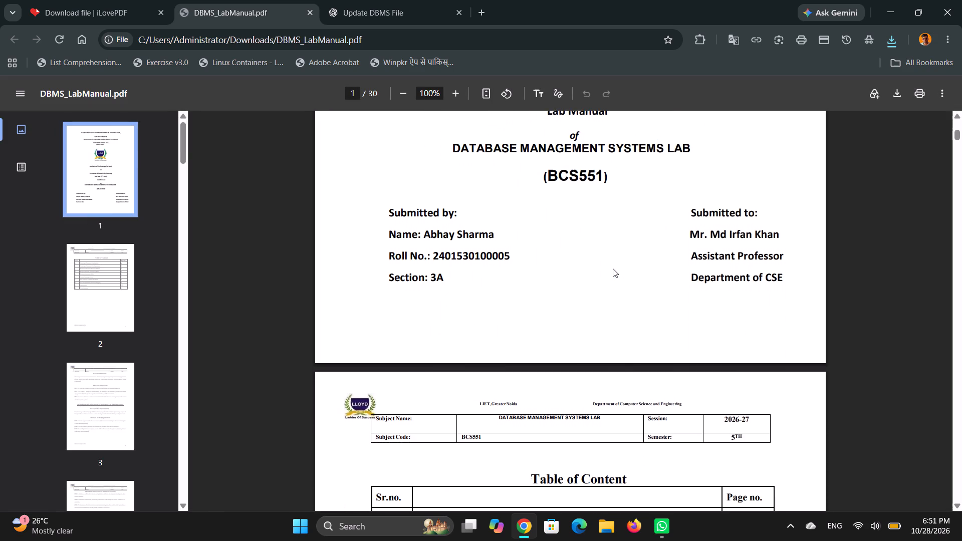
scroll(613, 268, "down", 18)
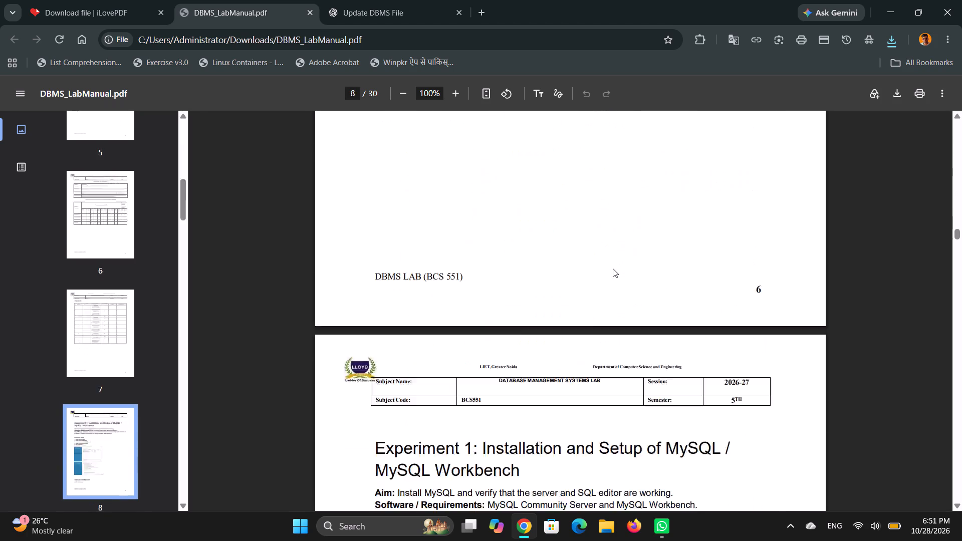
scroll(613, 268, "down", 6)
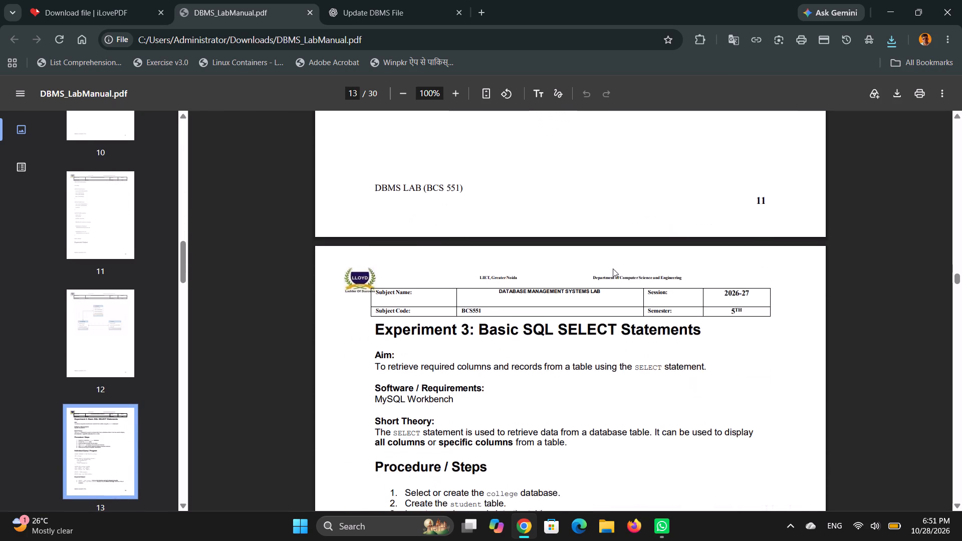
scroll(613, 268, "down", 8)
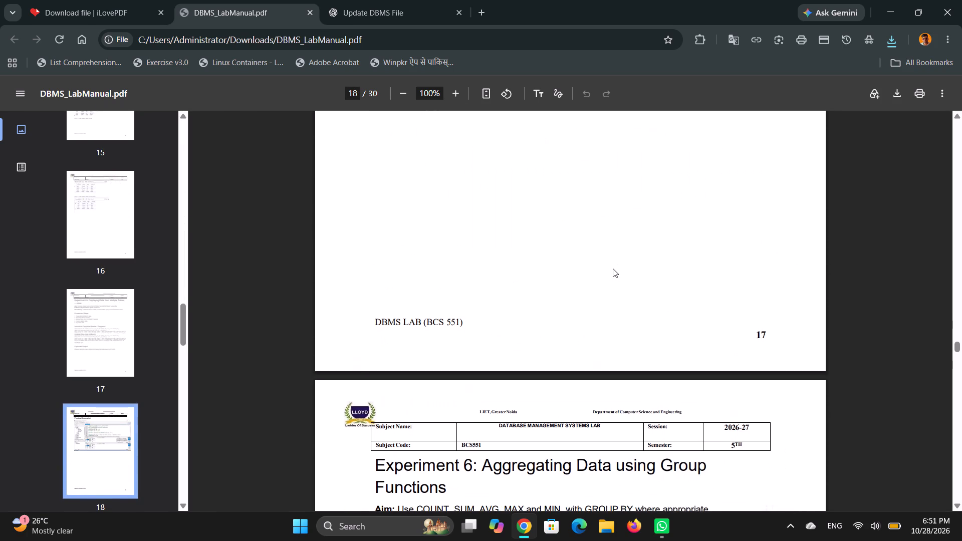
scroll(613, 268, "down", 9)
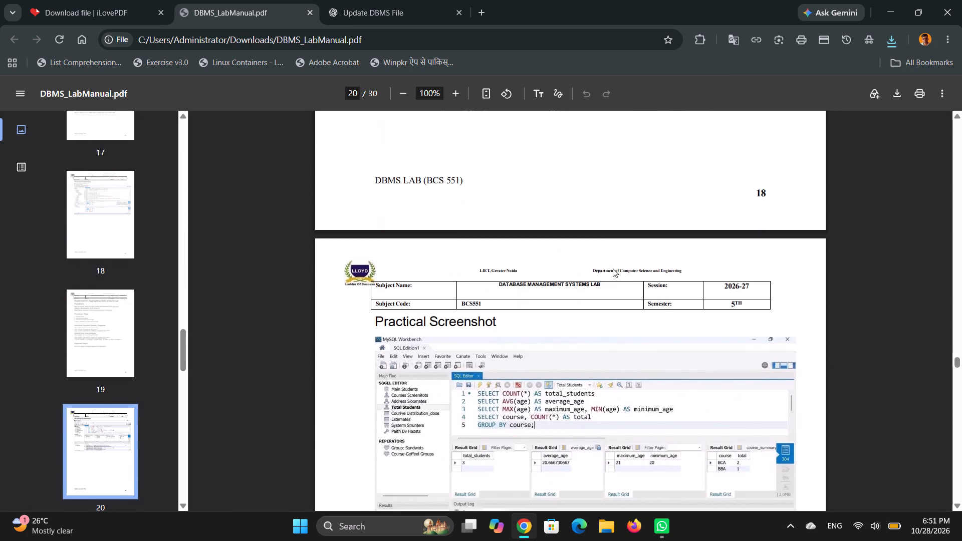
scroll(613, 268, "down", 10)
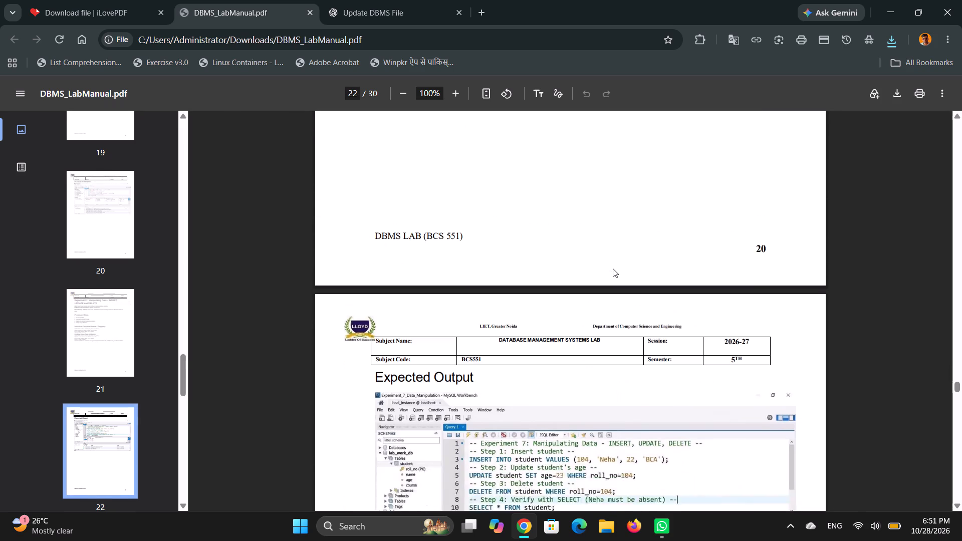
scroll(613, 268, "down", 3)
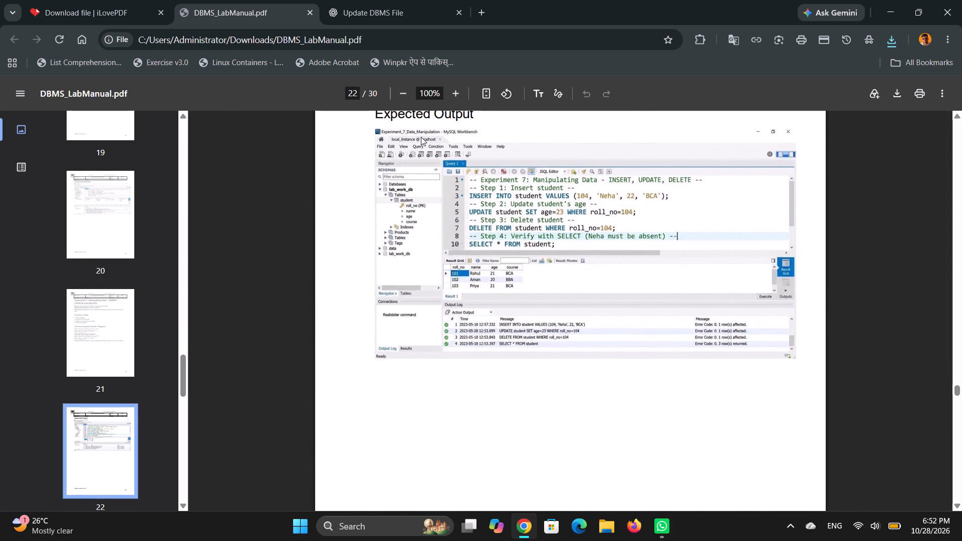
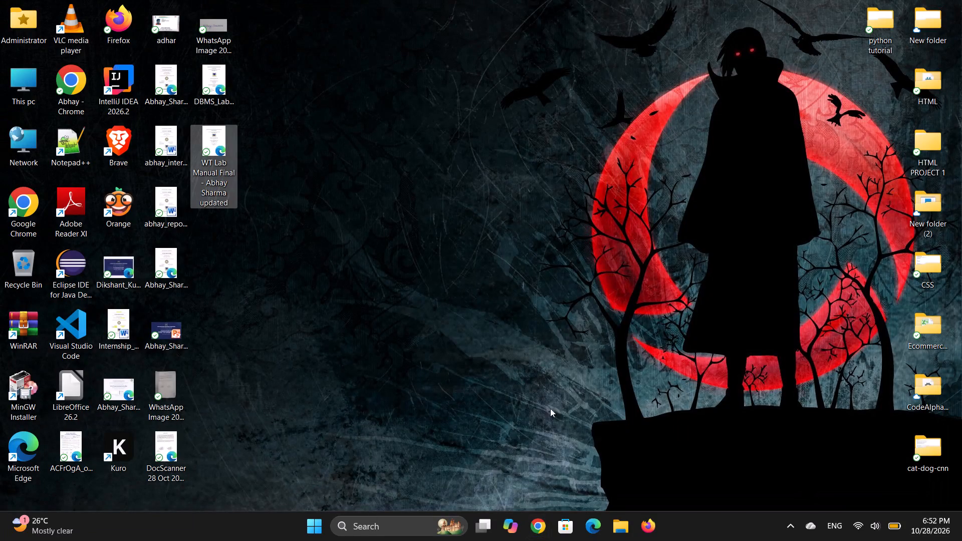
Launch the Kuro application from its desktop shortcut.
double_click(136, 451)
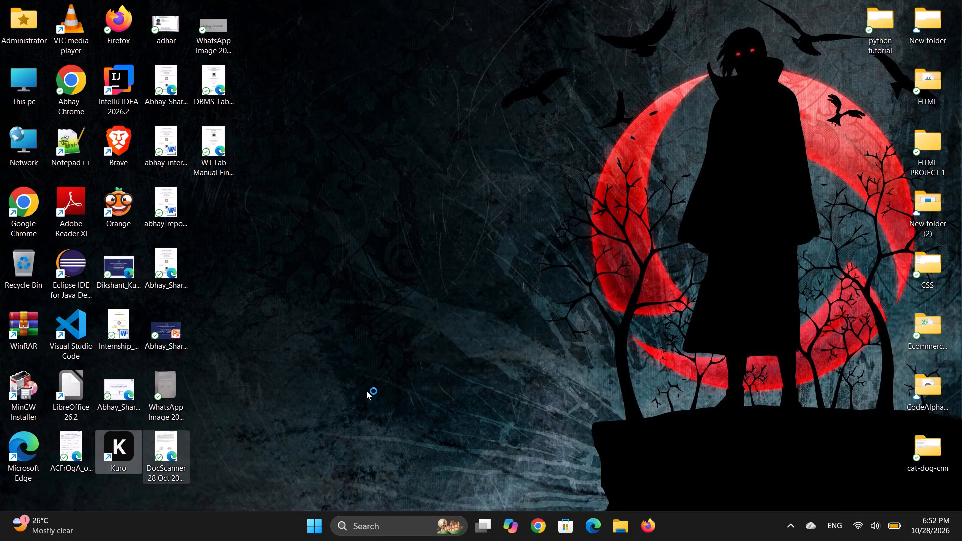